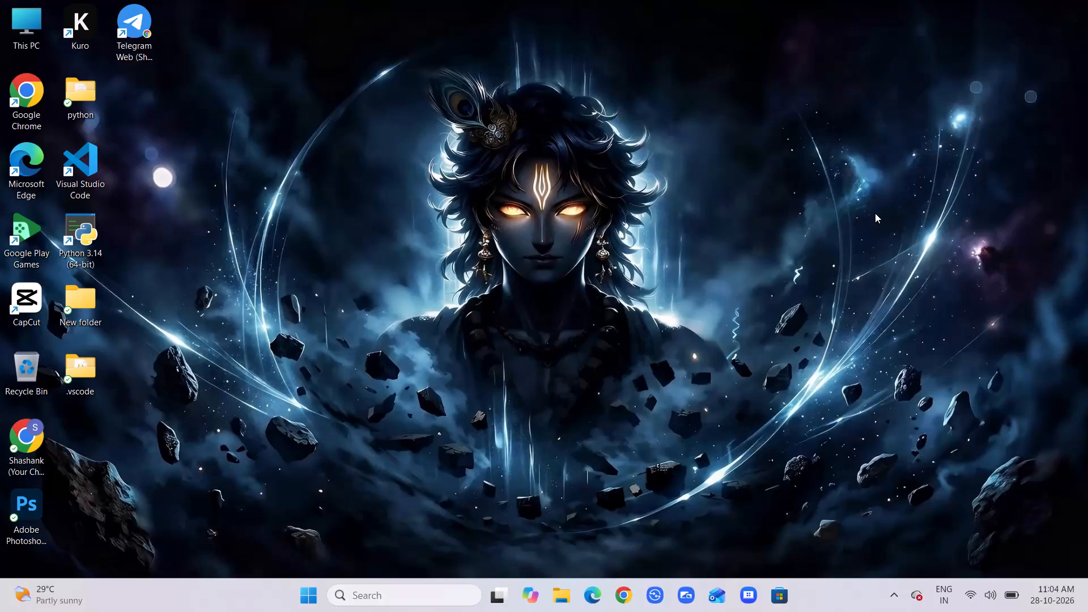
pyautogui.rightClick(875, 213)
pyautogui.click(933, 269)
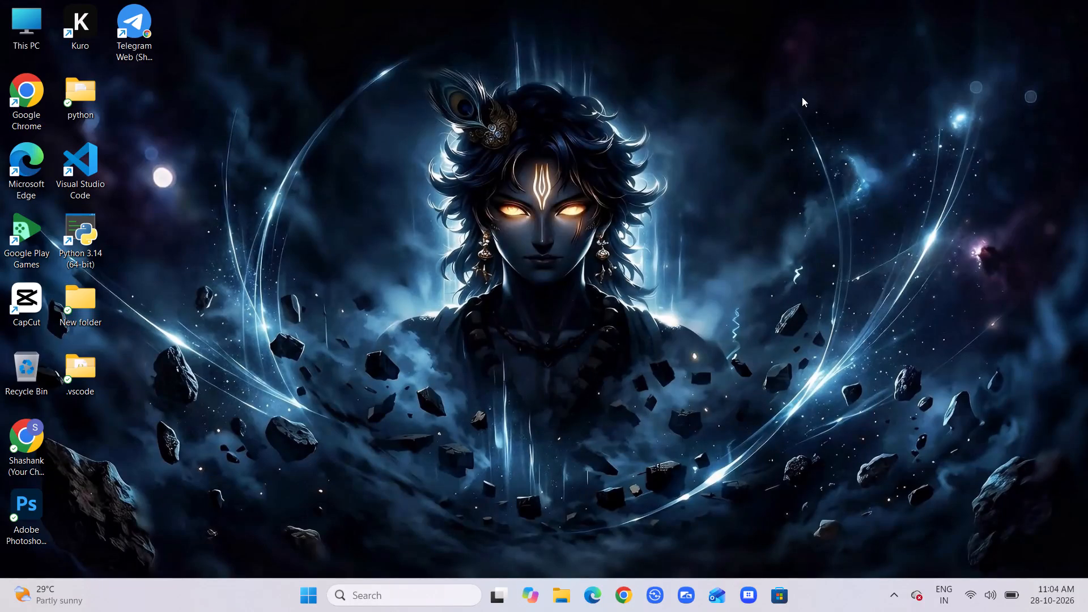
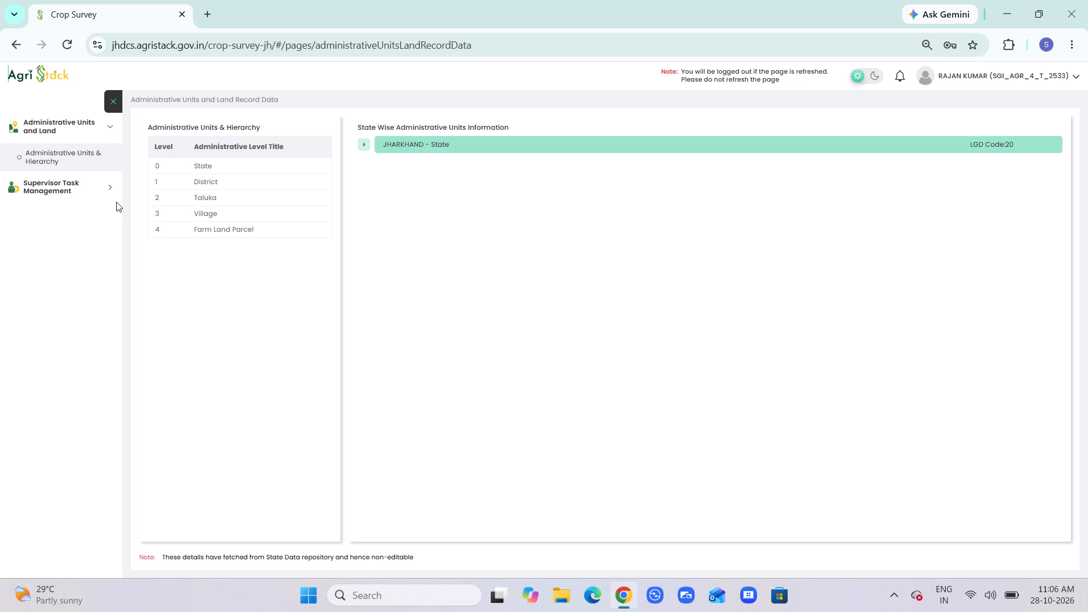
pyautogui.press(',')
# Open the Review Survey Details page under Supervisor Task Management.
pyautogui.click(46, 188)
pyautogui.click(63, 202)
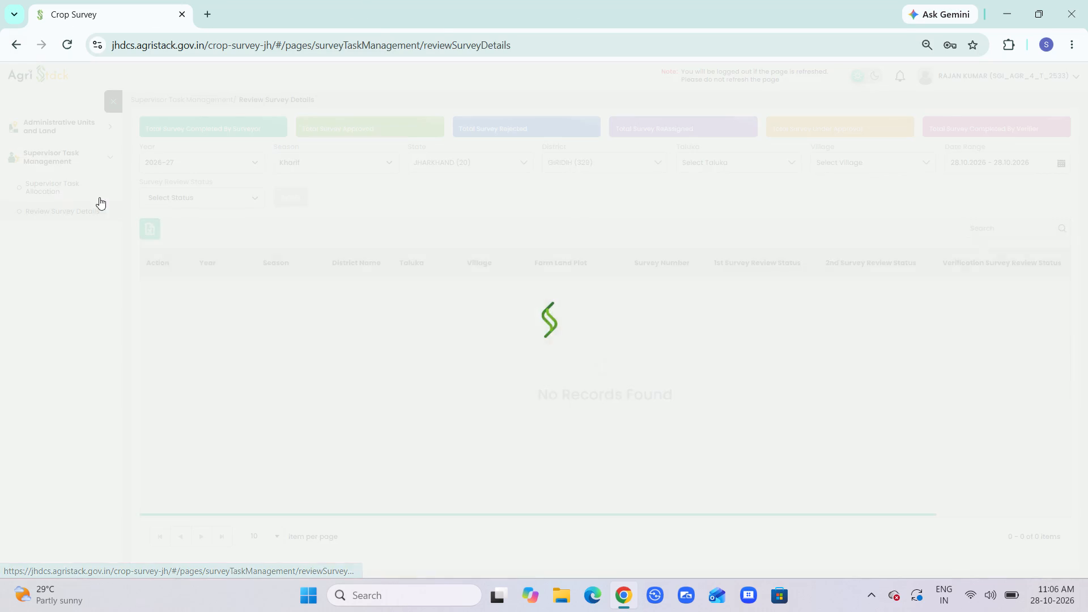
# Set the village filter to only Chandouri (350422) and Chilgili (350457).
pyautogui.click(840, 159)
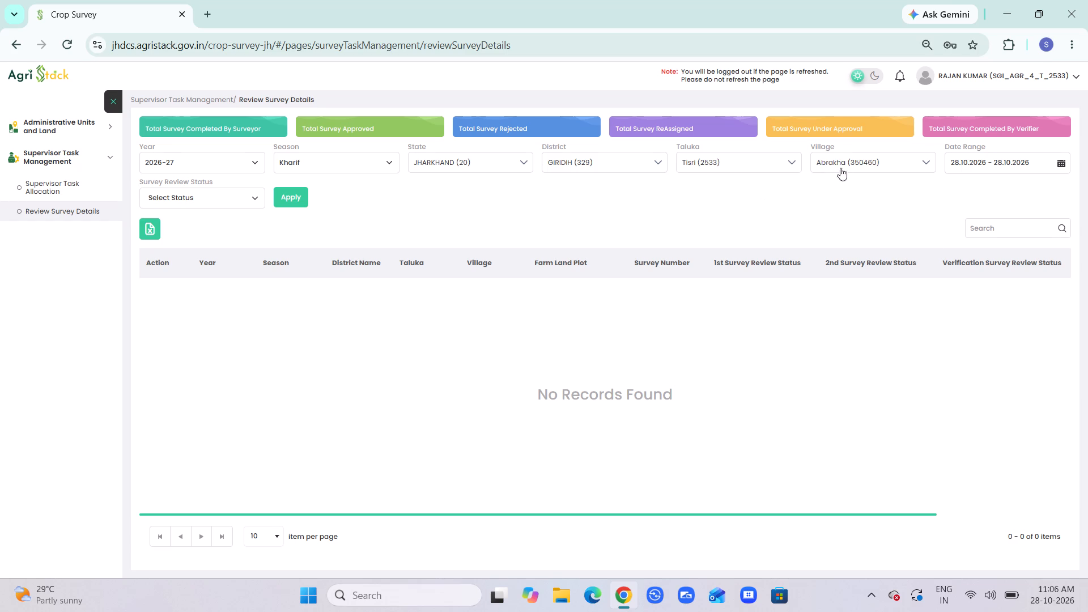
pyautogui.click(832, 212)
pyautogui.click(855, 190)
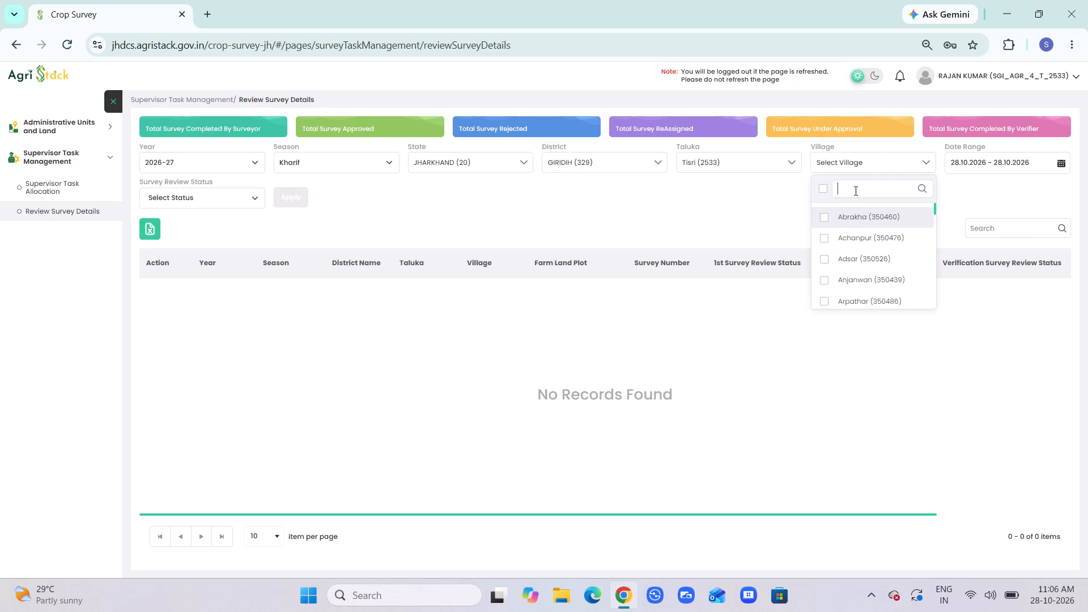
pyautogui.write('ch')
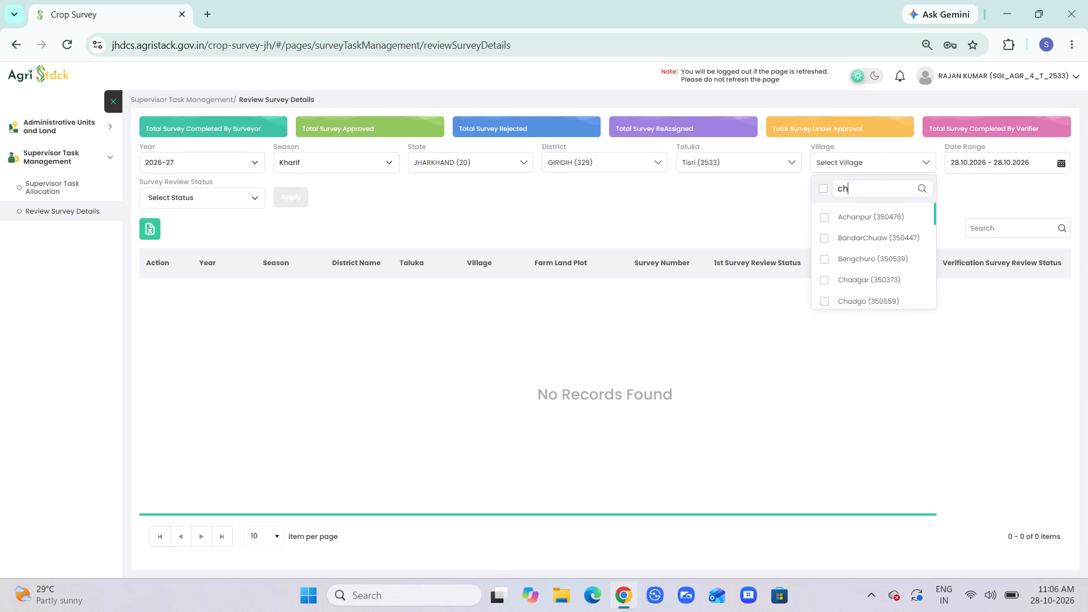
pyautogui.press('a')
pyautogui.press('n')
pyautogui.press('d')
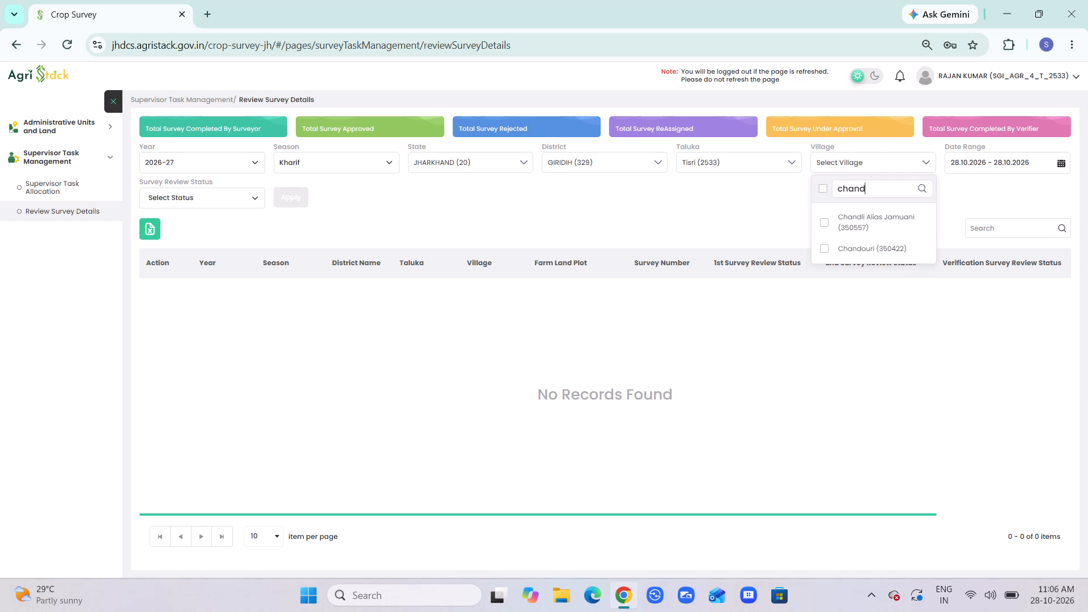
pyautogui.click(850, 244)
pyautogui.doubleClick(868, 190)
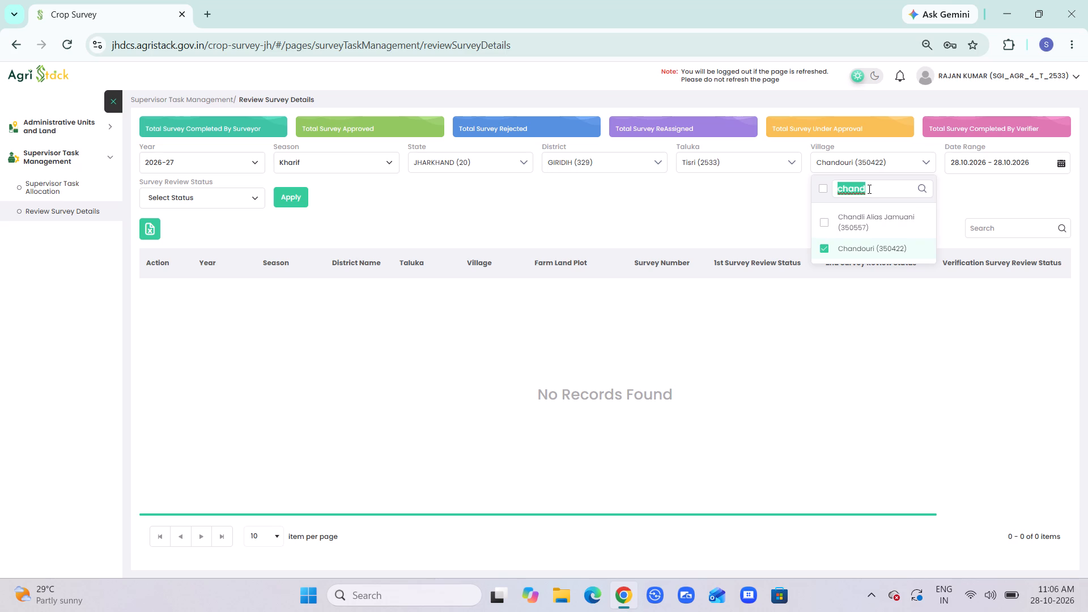
pyautogui.press('c')
pyautogui.press('h')
pyautogui.press('i')
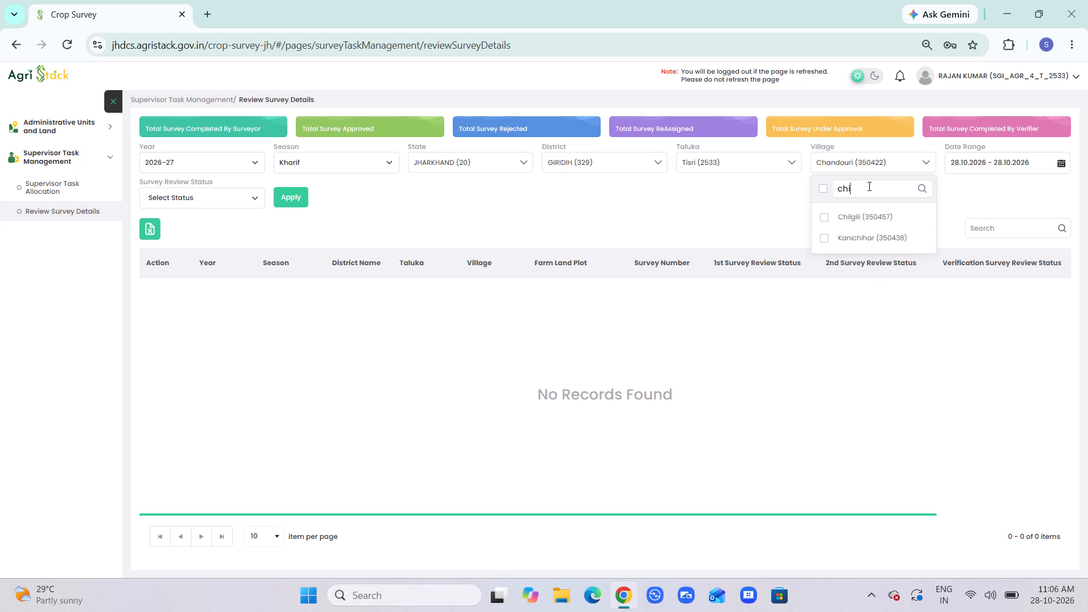
pyautogui.press('l')
pyautogui.click(851, 227)
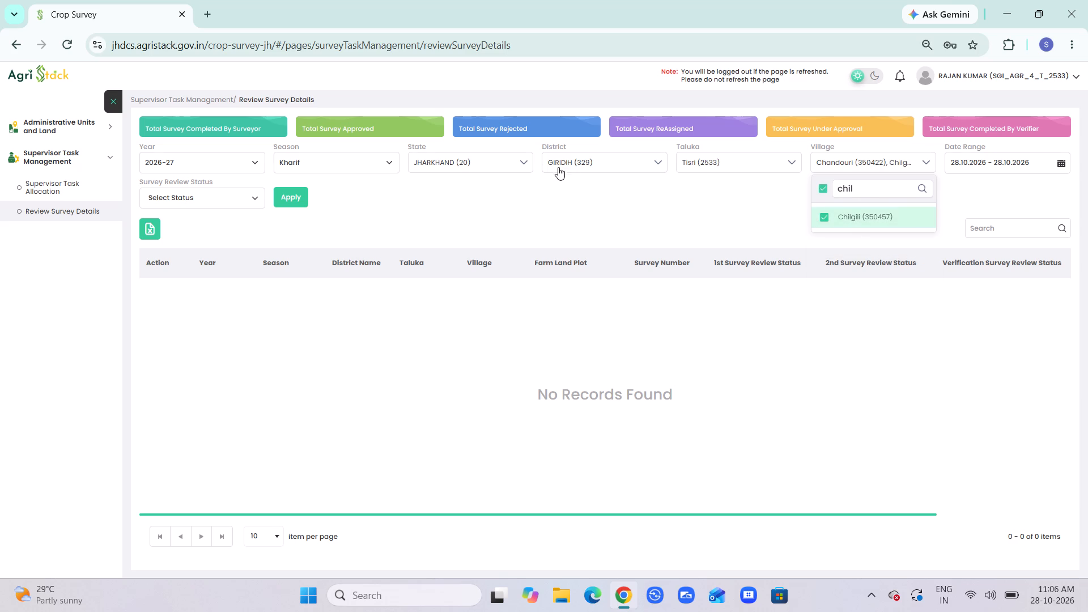
# Set the survey date range to 01.10.2026 - 28.10.2026.
pyautogui.click(1064, 161)
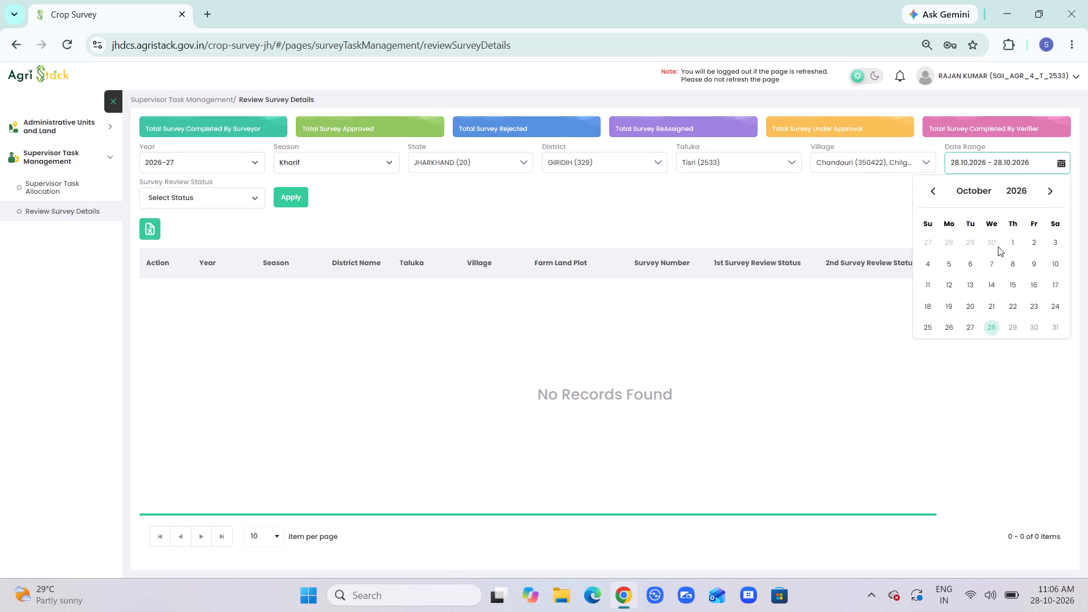
pyautogui.click(1014, 240)
pyautogui.click(993, 321)
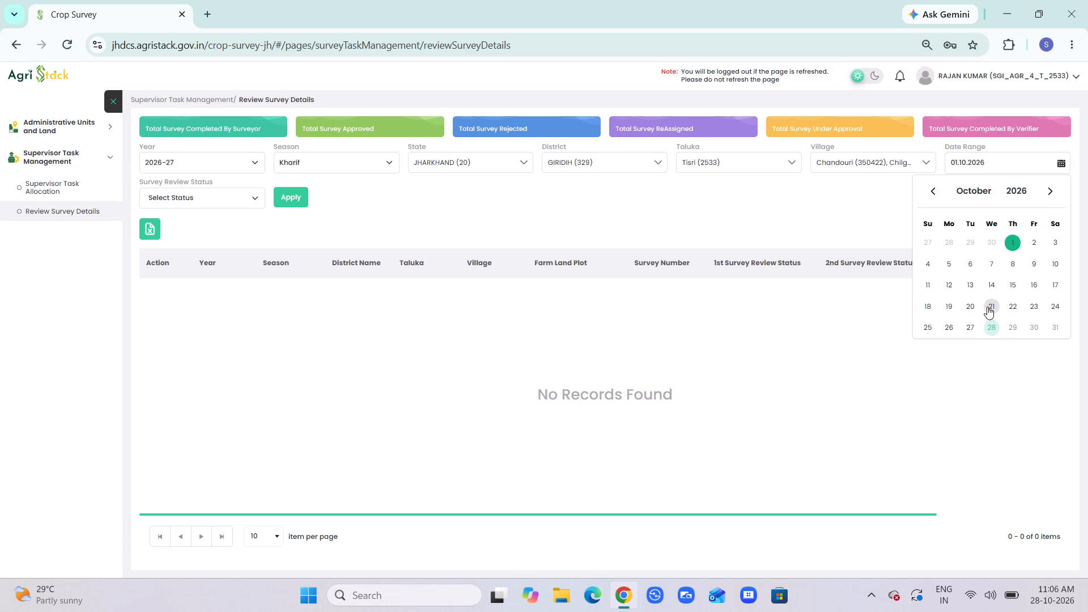
pyautogui.click(998, 330)
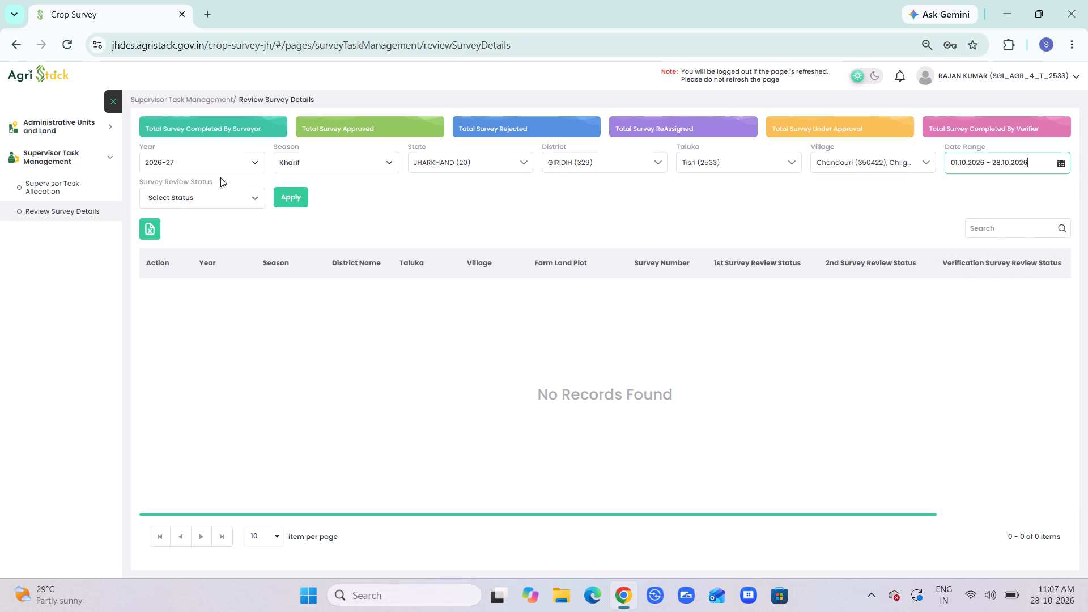
# Filter the survey review status to 1st Survey Conducted and apply the filters to list the surveys.
pyautogui.click(211, 192)
pyautogui.click(199, 231)
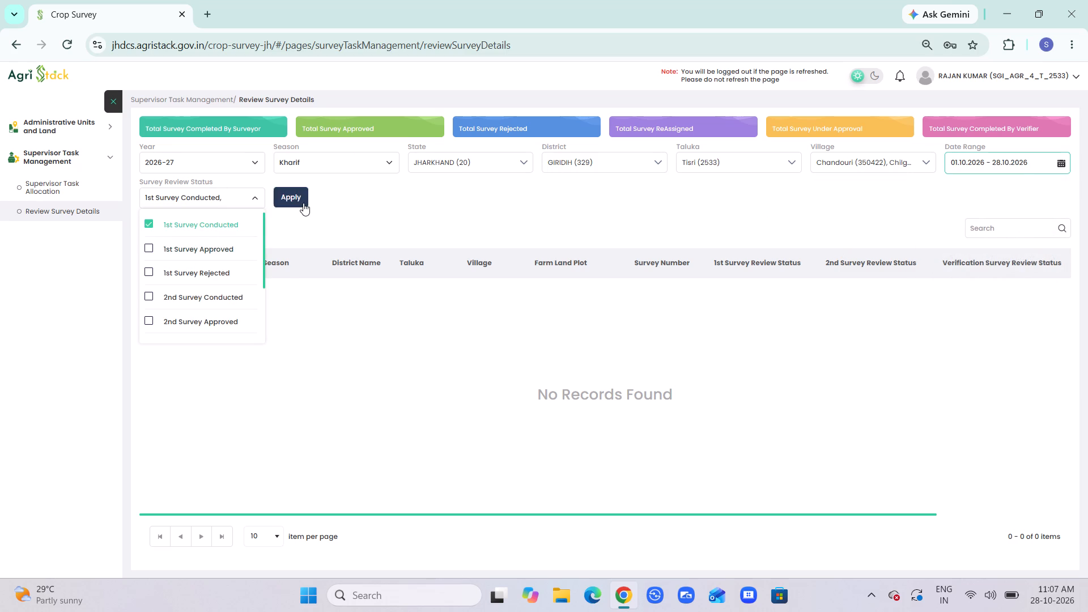
pyautogui.click(304, 203)
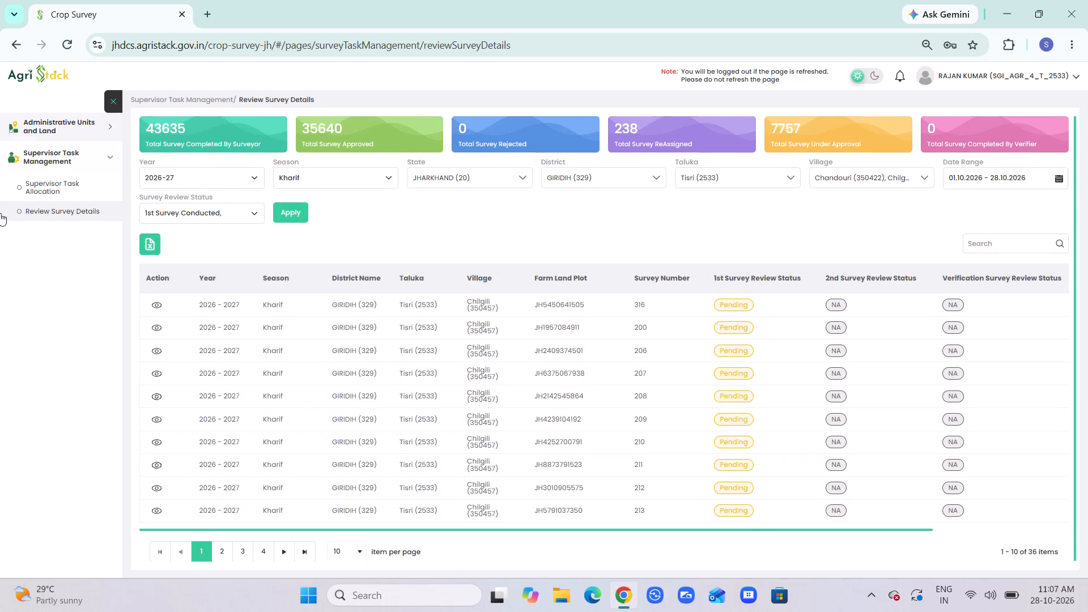
# Open the details of survey number 316 in Chilgili and approve all three of its fallow land photos.
pyautogui.click(157, 305)
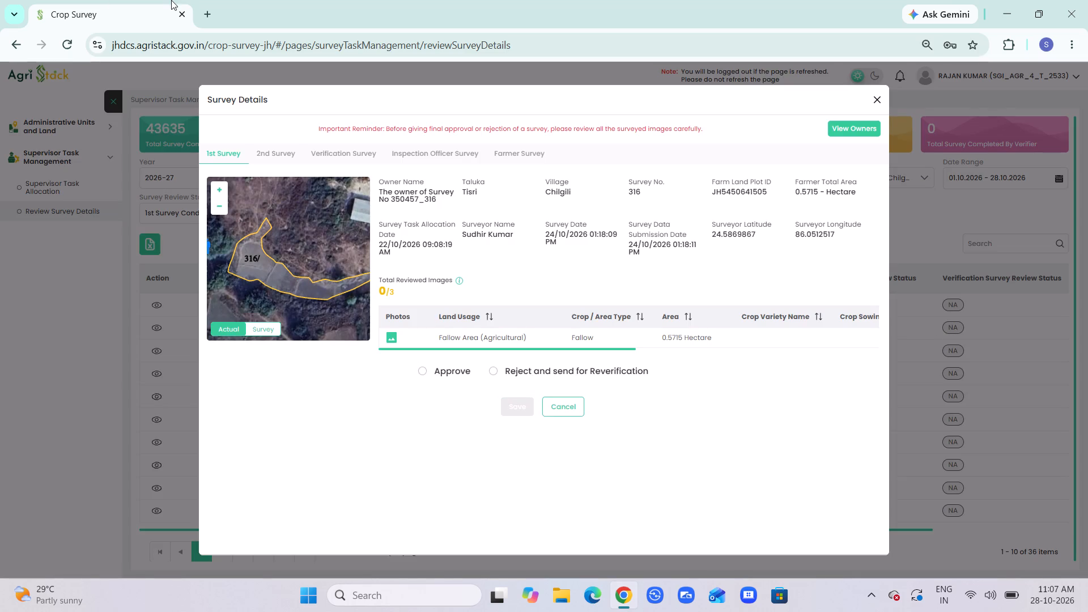
pyautogui.click(385, 338)
pyautogui.click(389, 340)
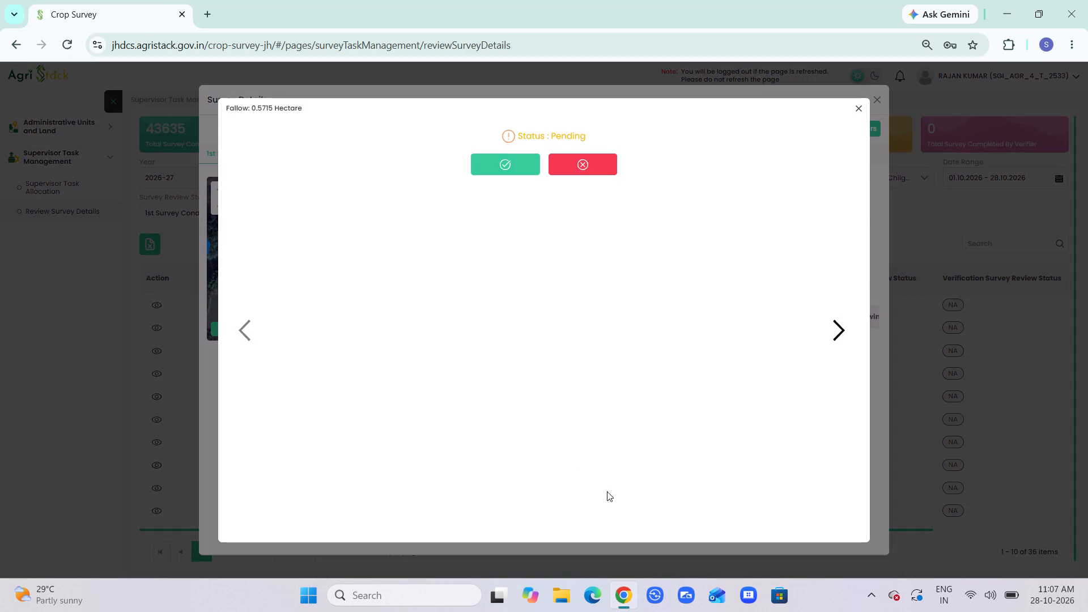
pyautogui.click(523, 521)
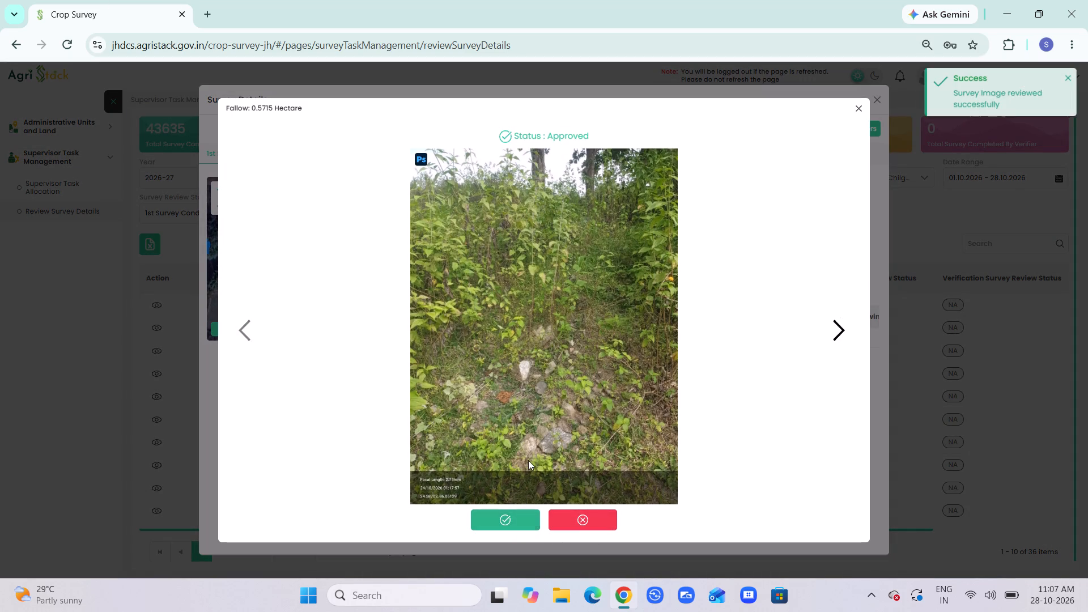
pyautogui.moveTo(569, 436); pyautogui.dragTo(518, 439)
pyautogui.click(520, 520)
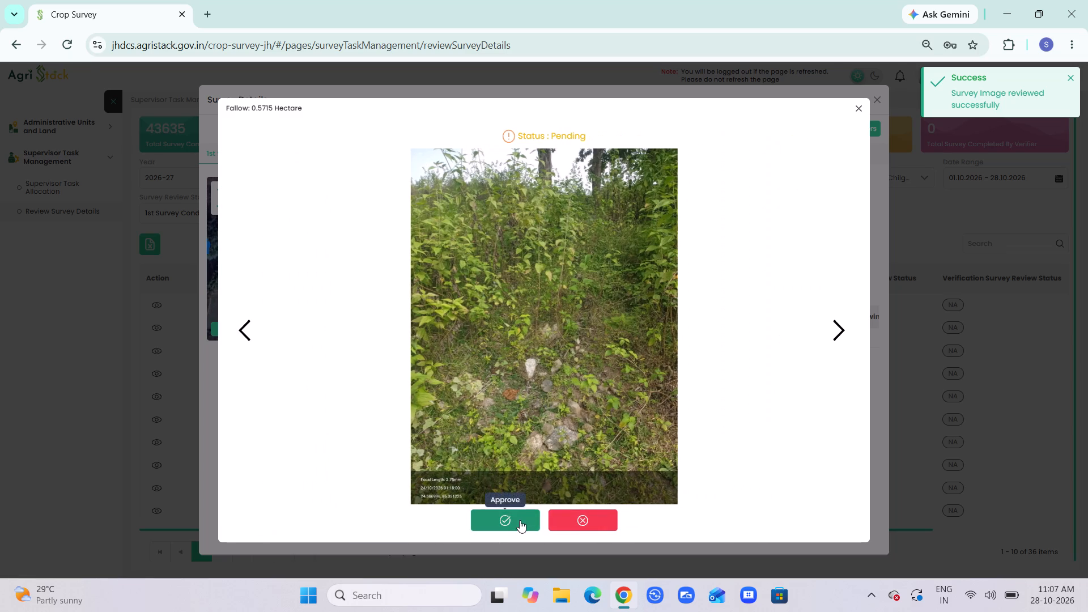
pyautogui.moveTo(593, 412); pyautogui.dragTo(486, 425)
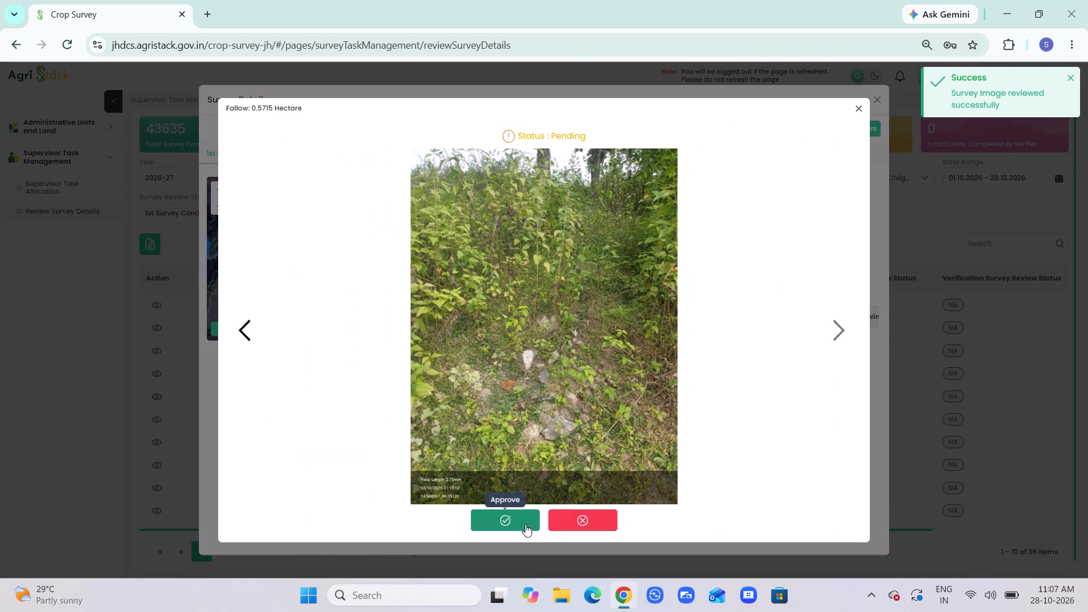
pyautogui.click(523, 519)
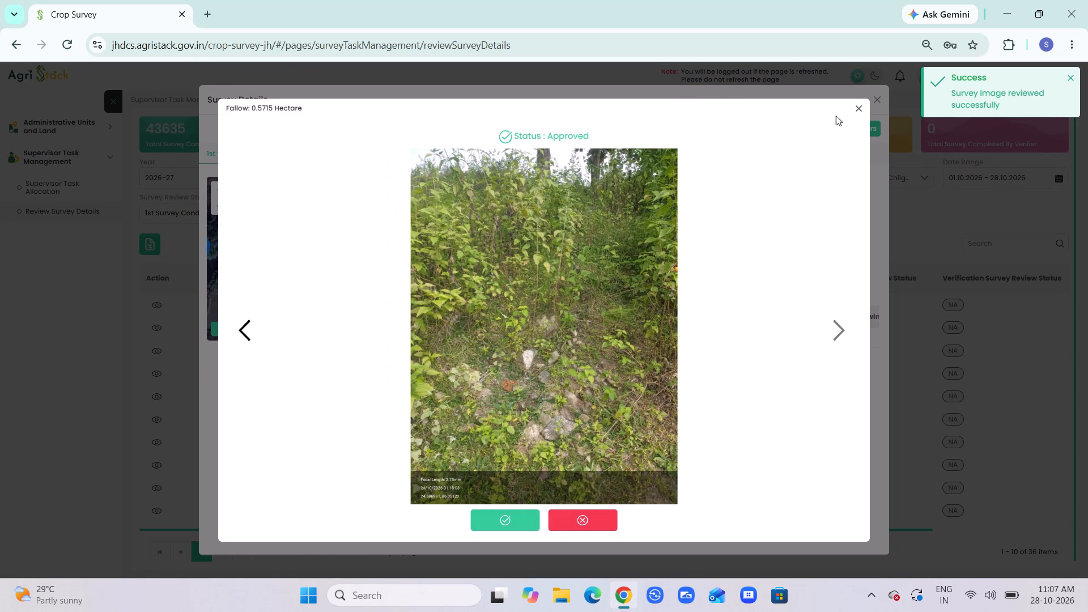
pyautogui.click(862, 105)
pyautogui.click(858, 104)
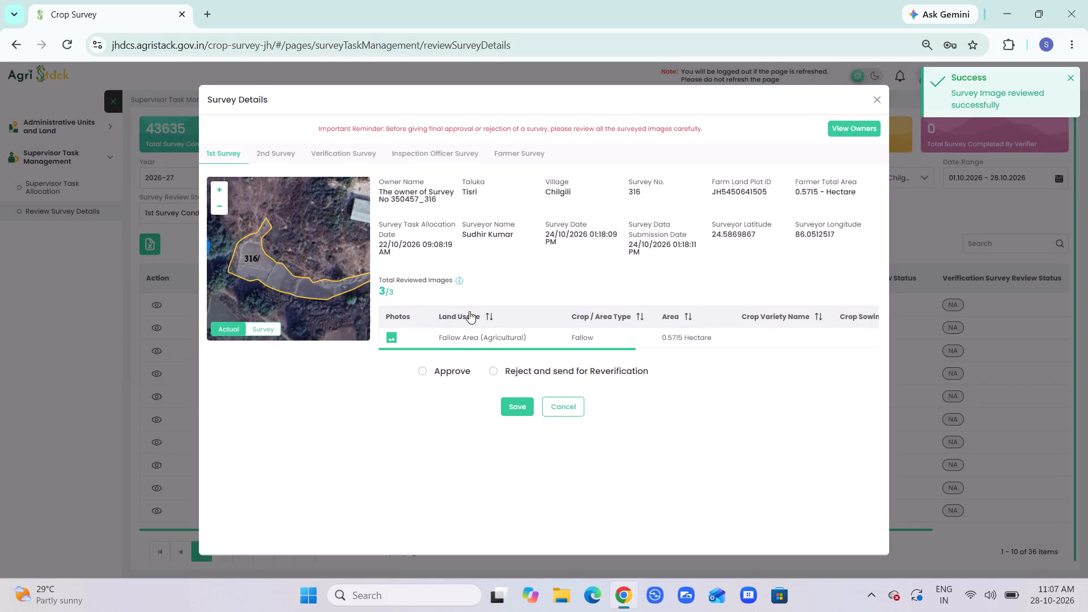
# Approve the 1st survey of survey number 316, save the review and close its details.
pyautogui.click(447, 369)
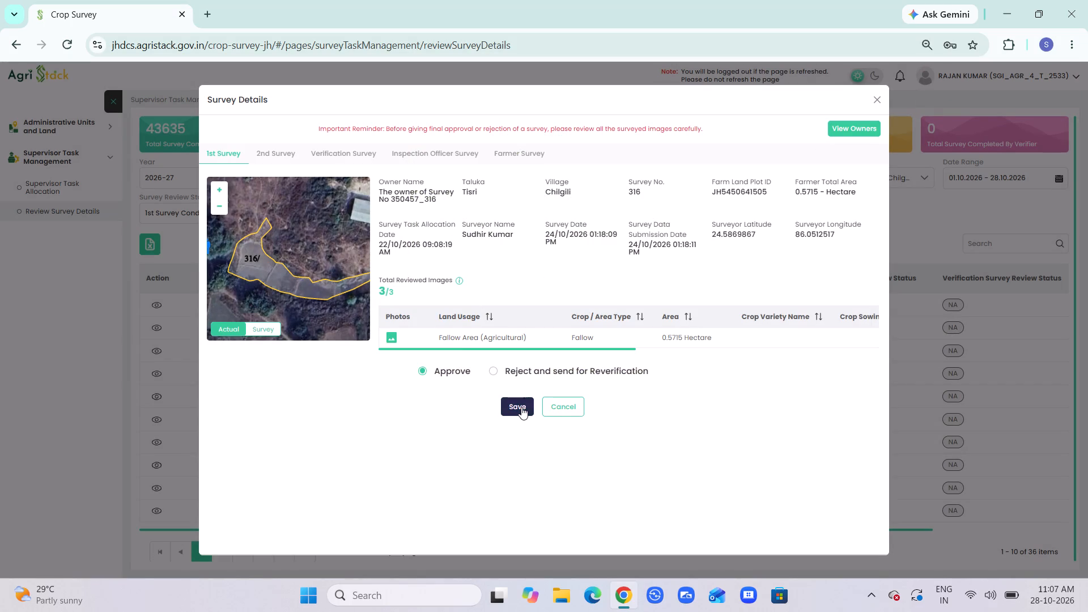
pyautogui.click(522, 409)
pyautogui.click(521, 349)
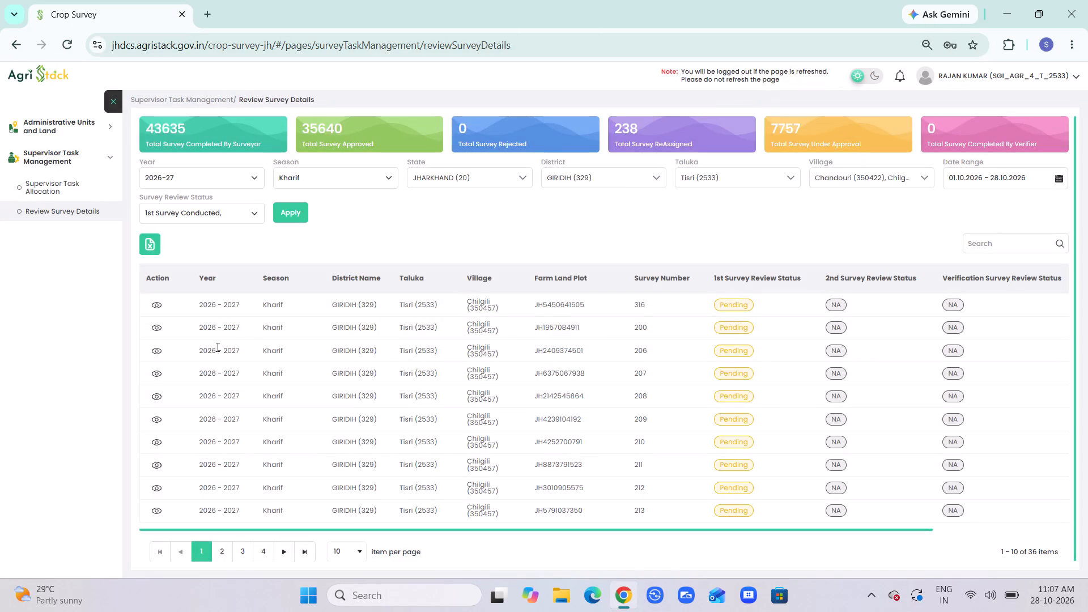
# Open the details of survey number 200 in Chilgili and approve all three of its fallow land photos.
pyautogui.click(160, 328)
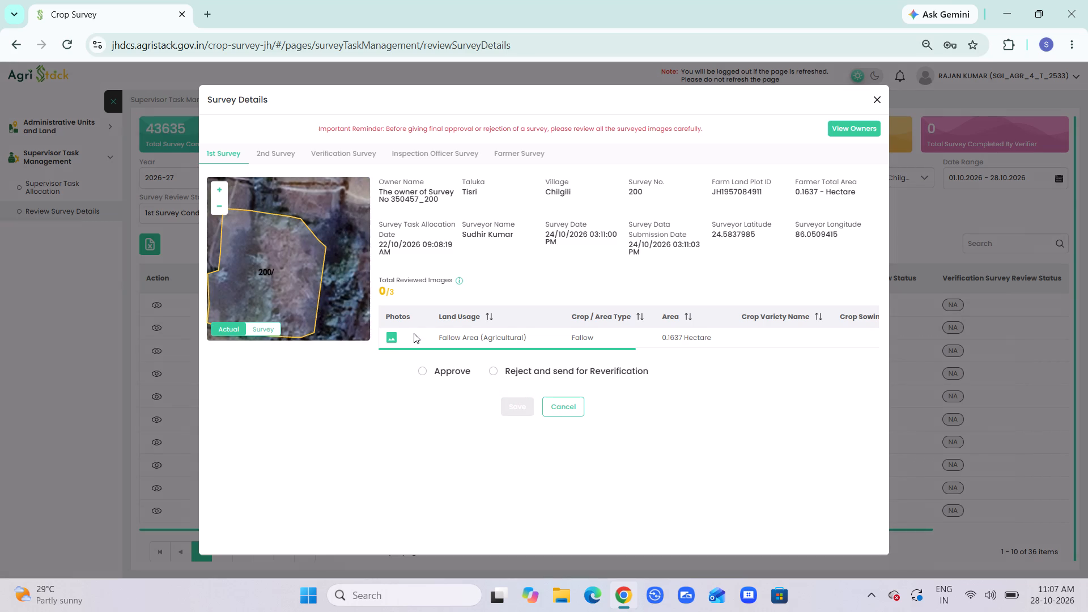
pyautogui.click(399, 333)
pyautogui.click(392, 337)
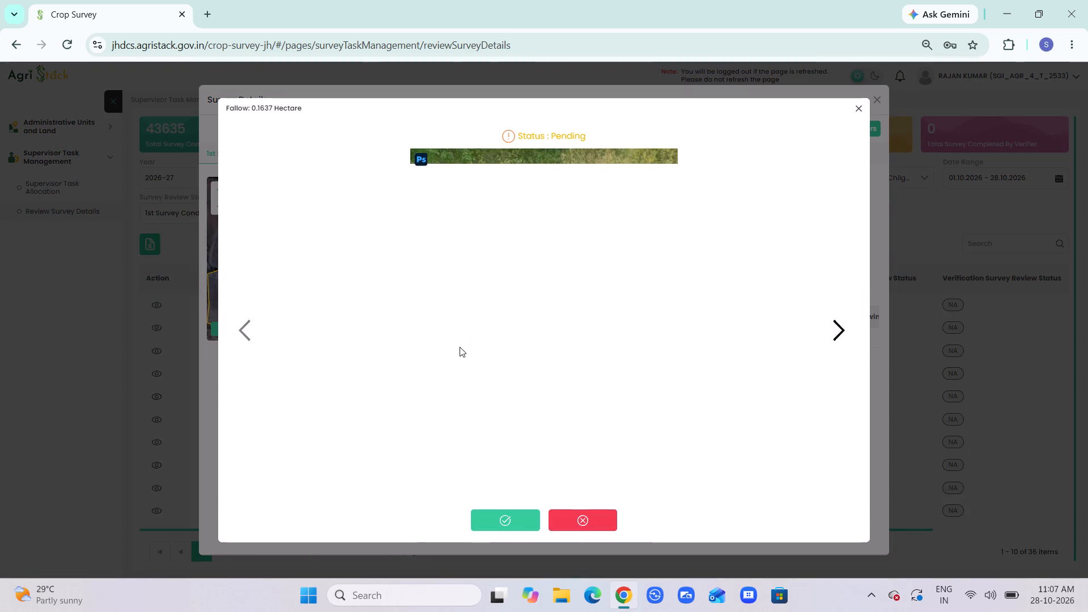
pyautogui.click(511, 513)
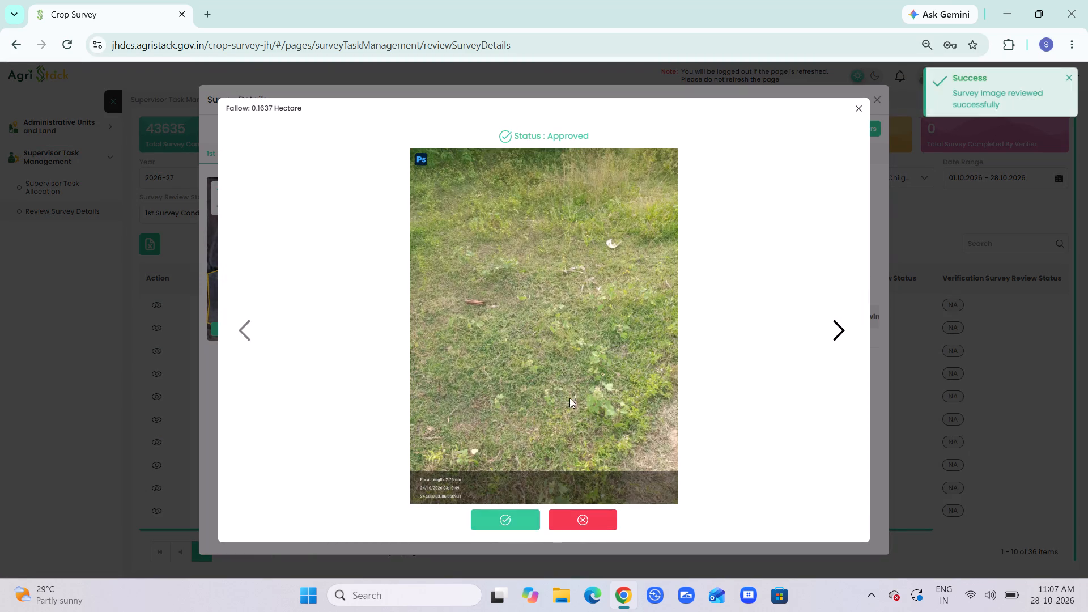
pyautogui.moveTo(569, 398); pyautogui.dragTo(562, 398)
pyautogui.moveTo(562, 440); pyautogui.dragTo(517, 449)
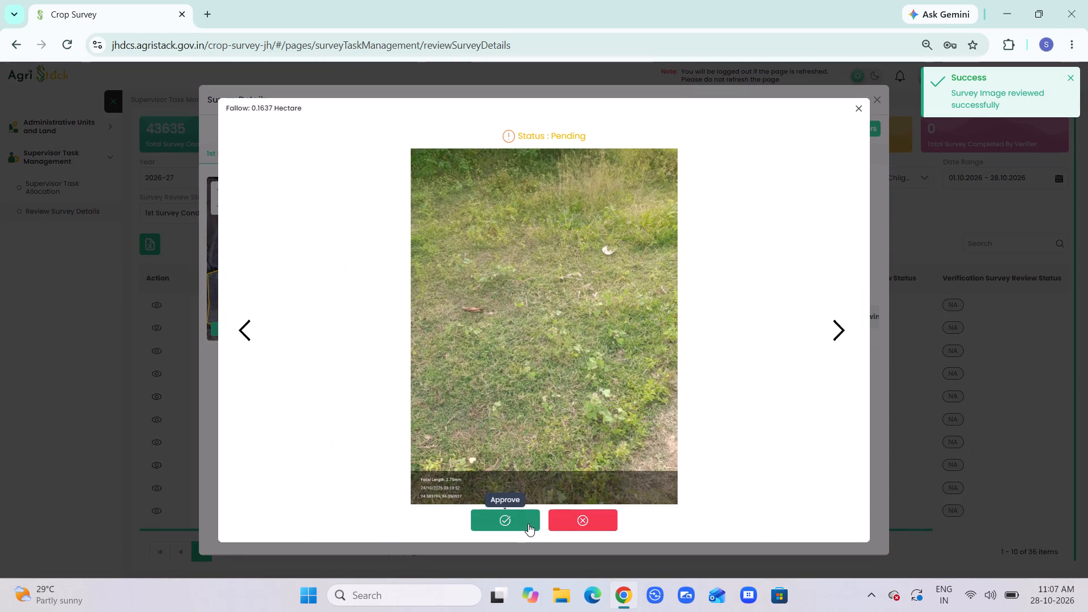
pyautogui.click(528, 521)
pyautogui.moveTo(610, 412); pyautogui.dragTo(563, 411)
pyautogui.click(520, 523)
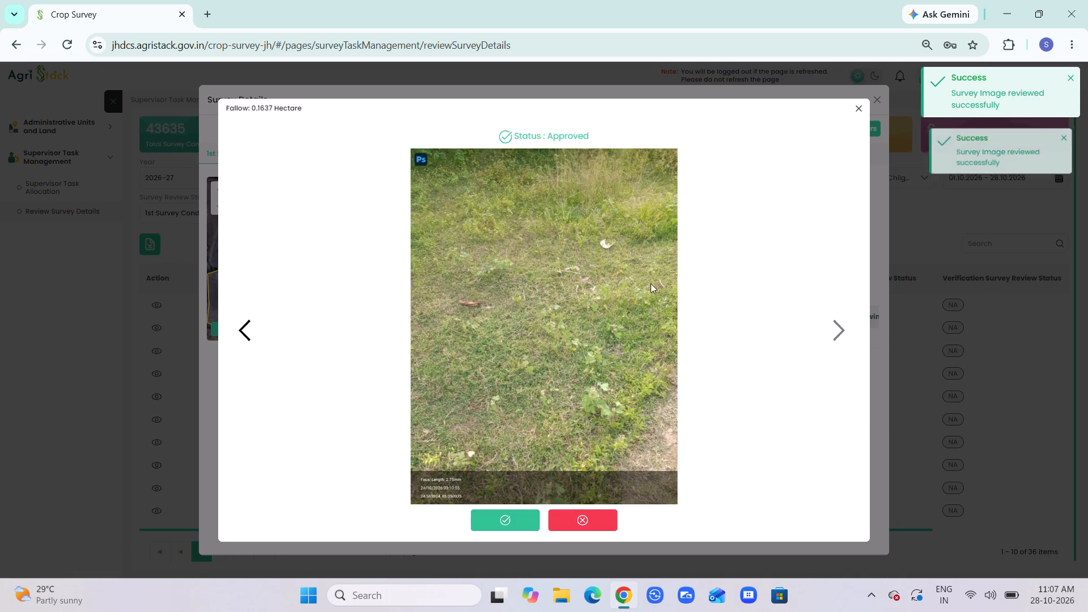
pyautogui.moveTo(860, 105); pyautogui.dragTo(853, 110)
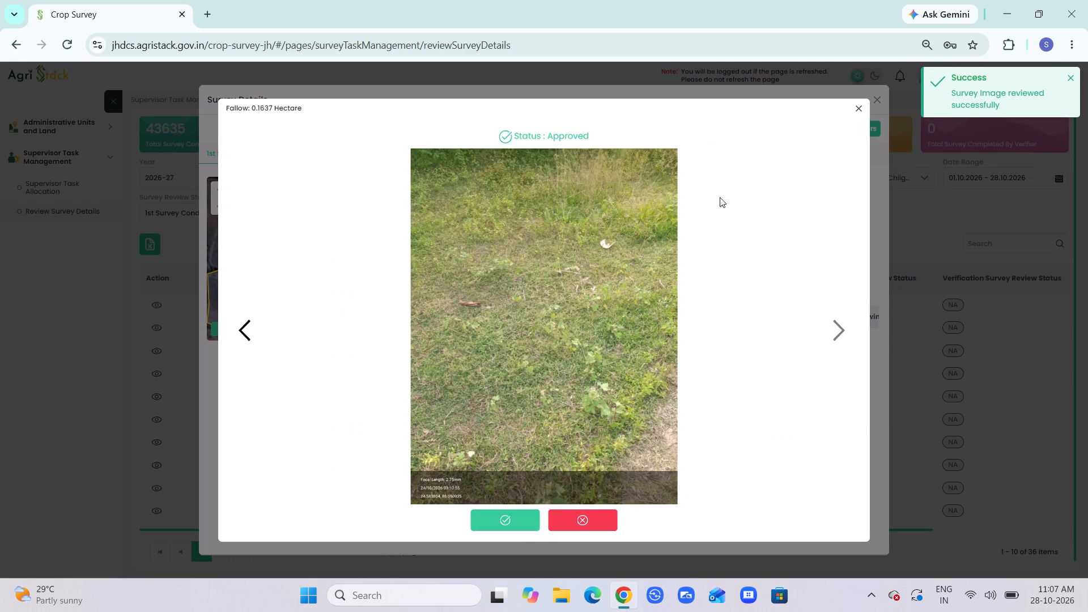
pyautogui.click(857, 105)
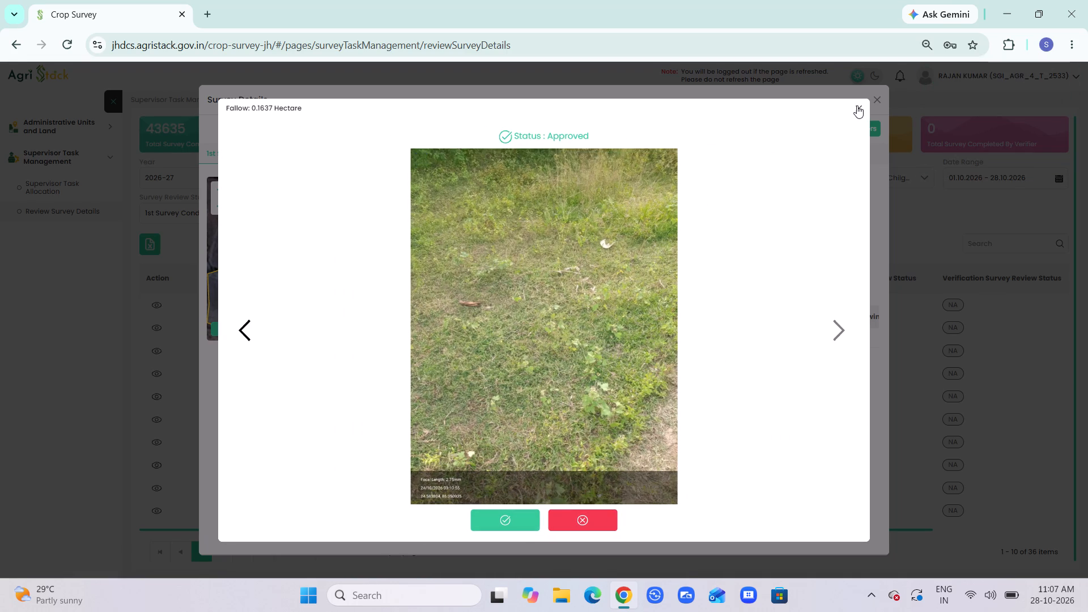
# Approve the 1st survey of survey number 200, save the review and close its details.
pyautogui.click(455, 372)
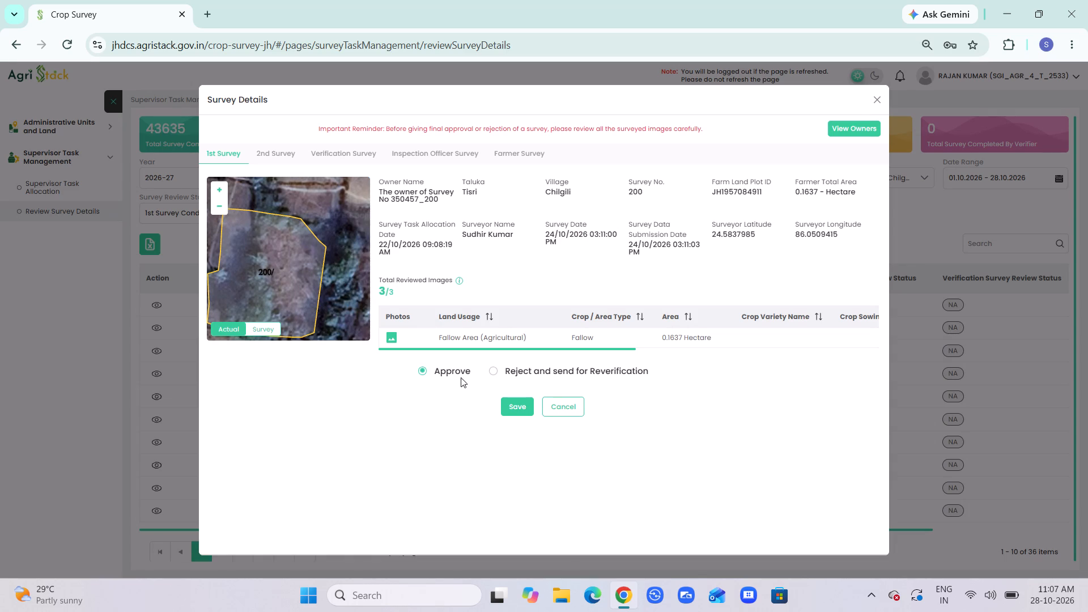
pyautogui.click(508, 404)
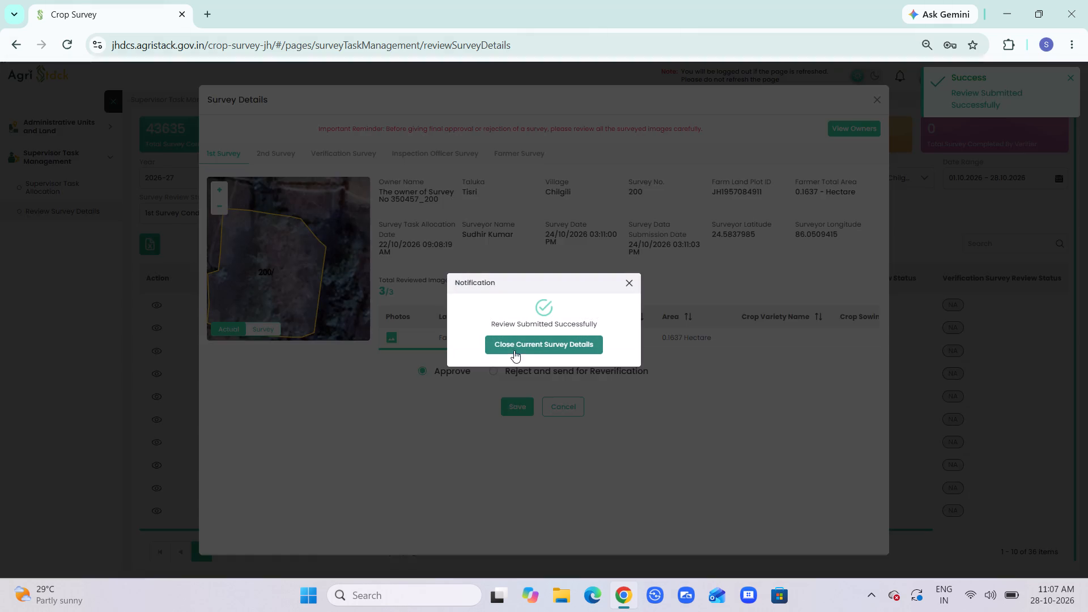
pyautogui.click(516, 346)
# Open the details of survey number 206 in Chilgili and approve all three of its fallow land photos.
pyautogui.click(159, 348)
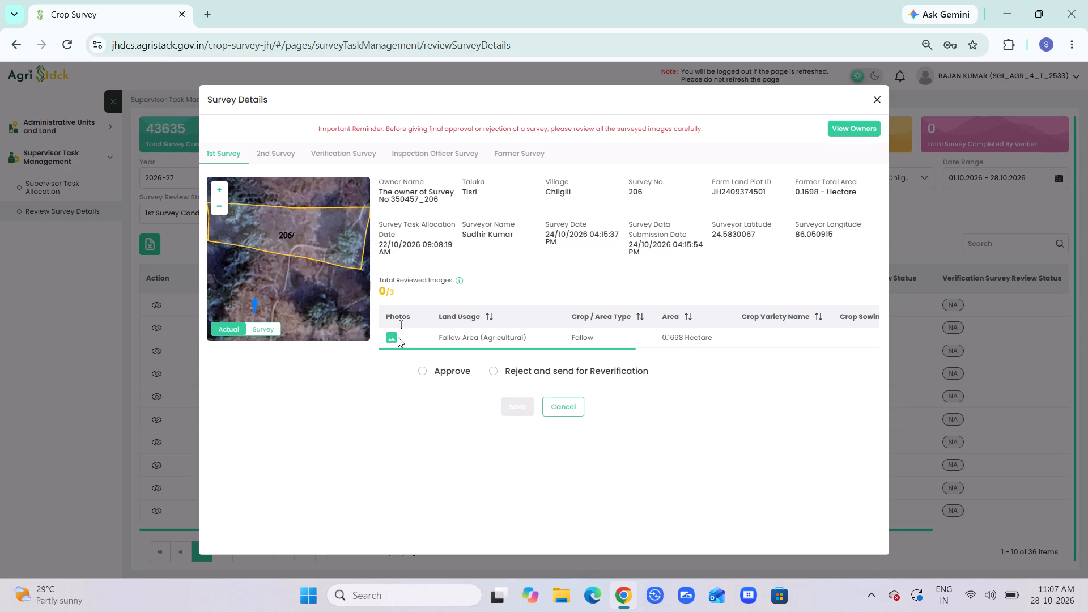
pyautogui.click(394, 337)
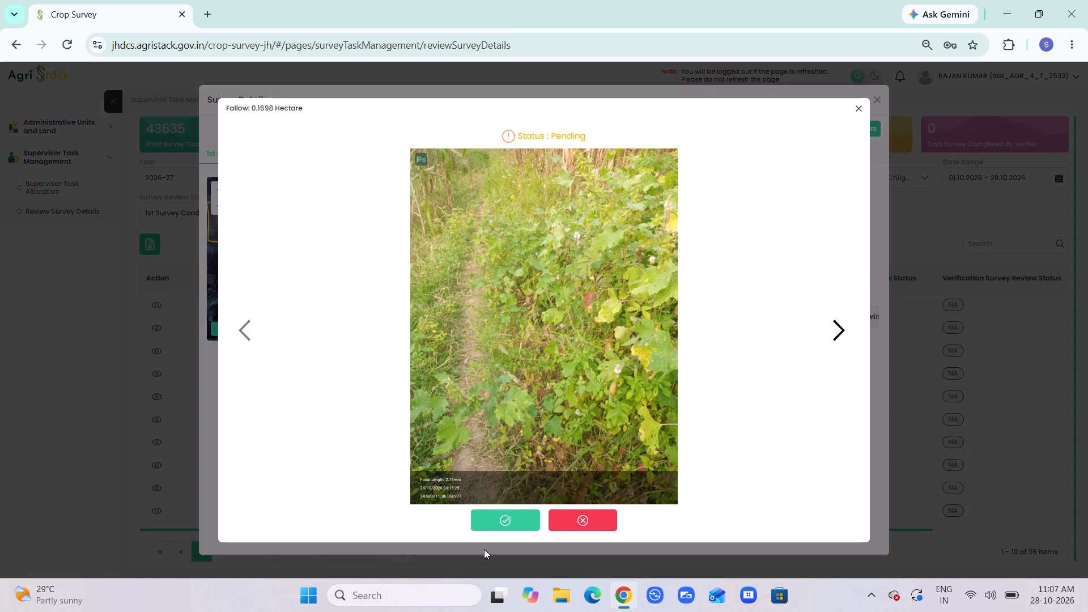
pyautogui.click(518, 522)
pyautogui.moveTo(721, 356); pyautogui.dragTo(588, 354)
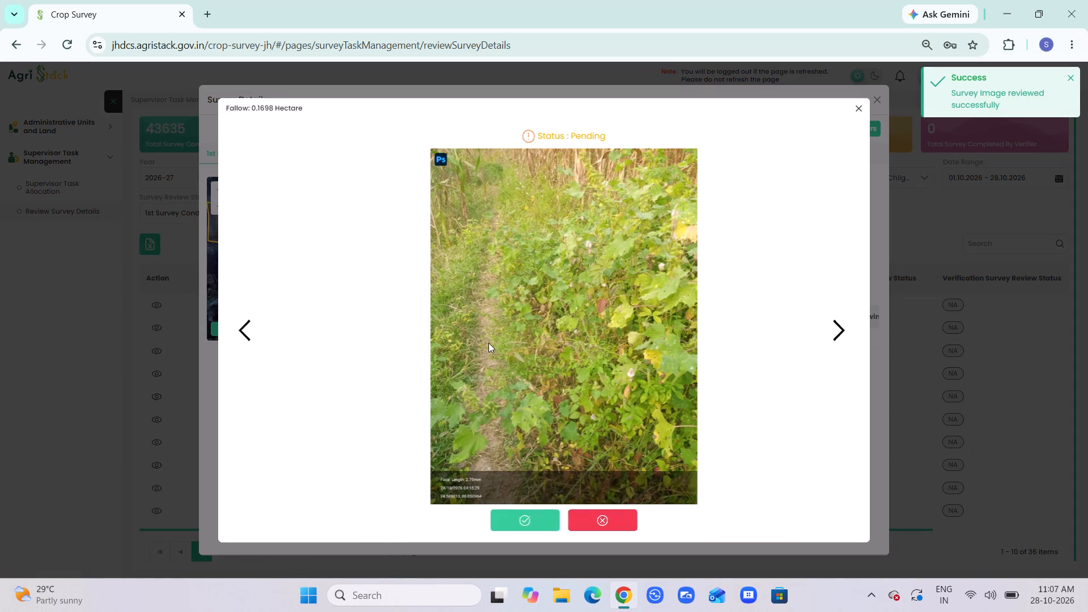
pyautogui.click(512, 516)
pyautogui.moveTo(679, 406); pyautogui.dragTo(575, 413)
pyautogui.click(516, 524)
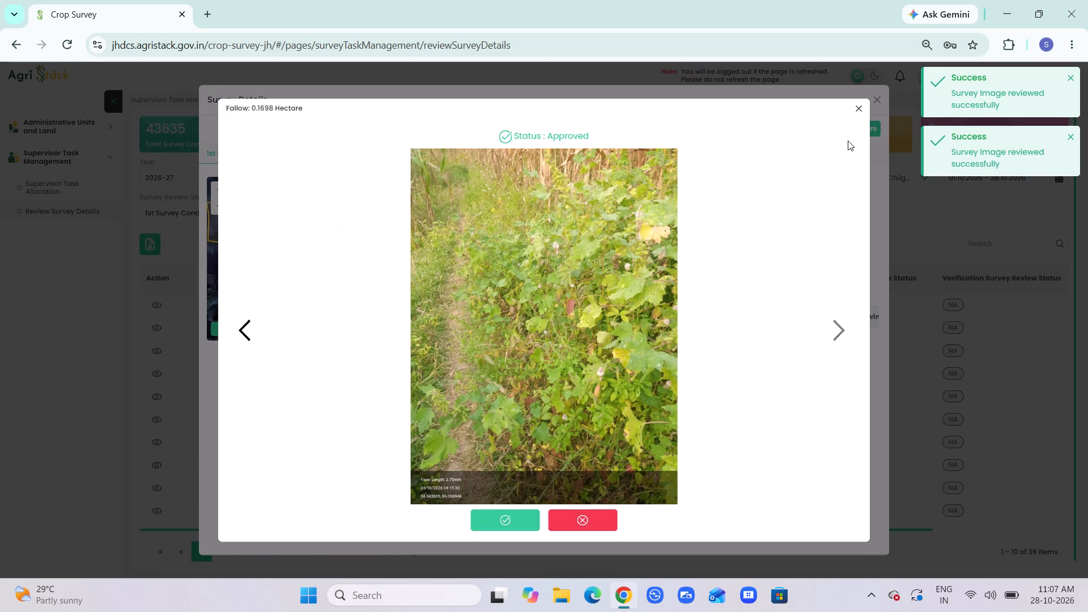
pyautogui.click(859, 107)
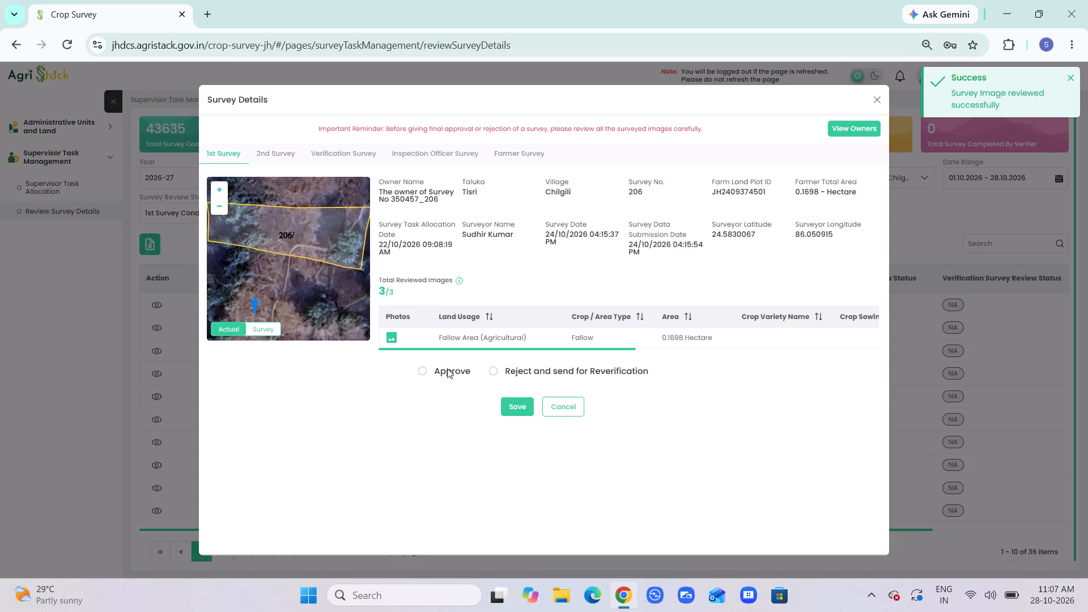
# Approve the 1st survey of survey number 206, save the review and close its details.
pyautogui.click(447, 368)
pyautogui.click(518, 407)
pyautogui.click(543, 347)
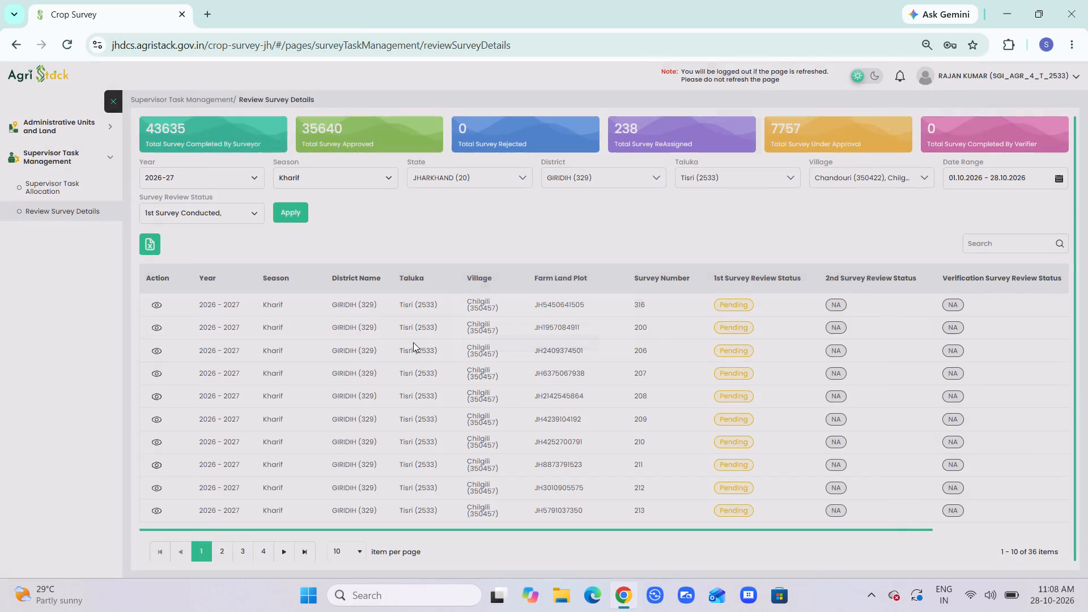
pyautogui.click(154, 352)
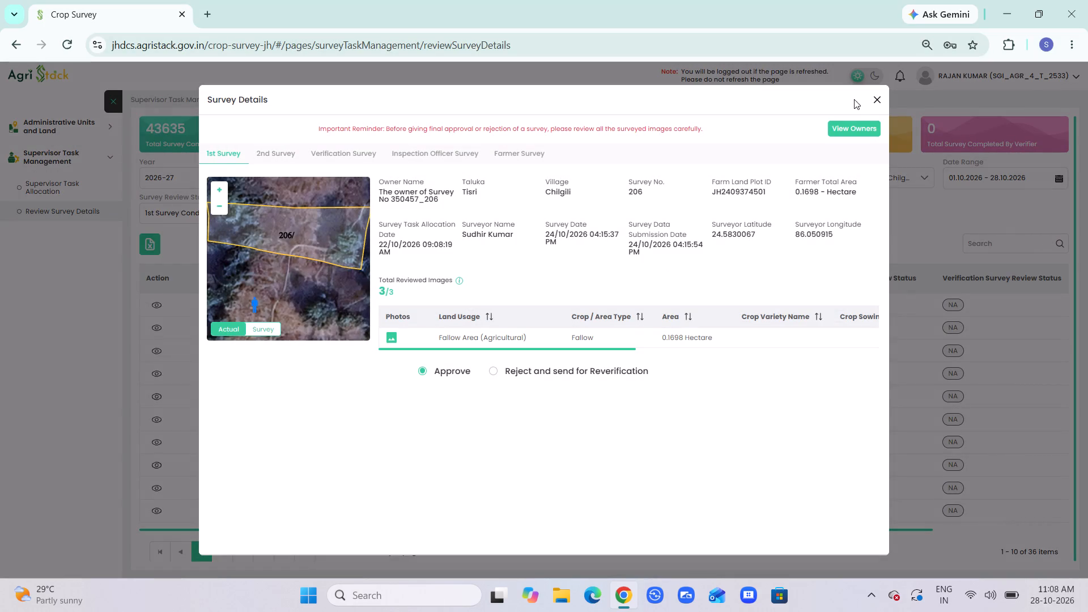
pyautogui.click(881, 98)
# Open the details of survey number 207 in Chilgili and approve all three of its fallow land photos.
pyautogui.click(151, 373)
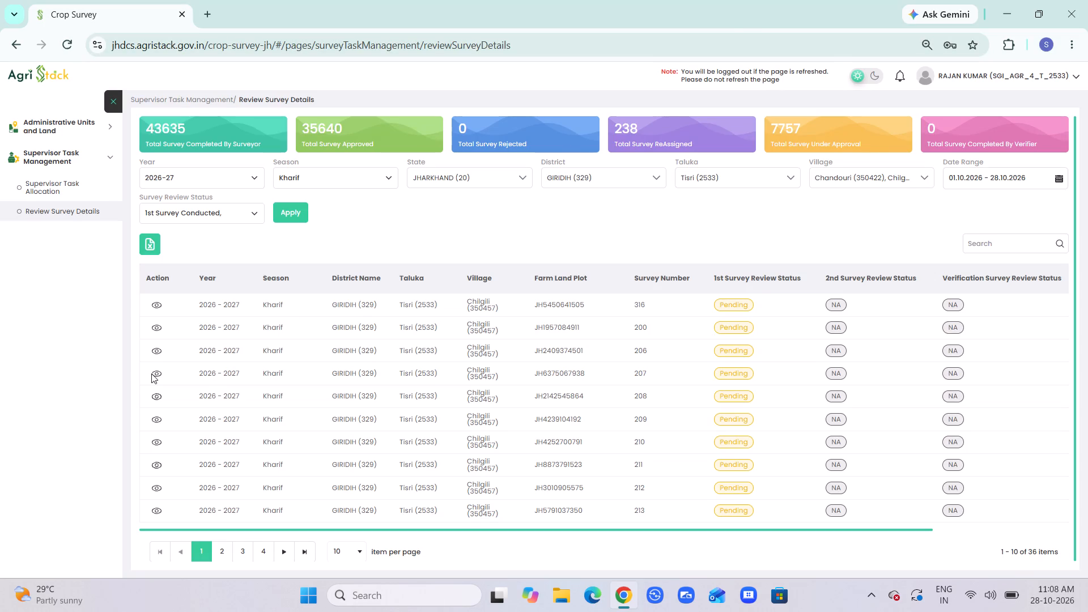
pyautogui.click(152, 373)
pyautogui.click(392, 338)
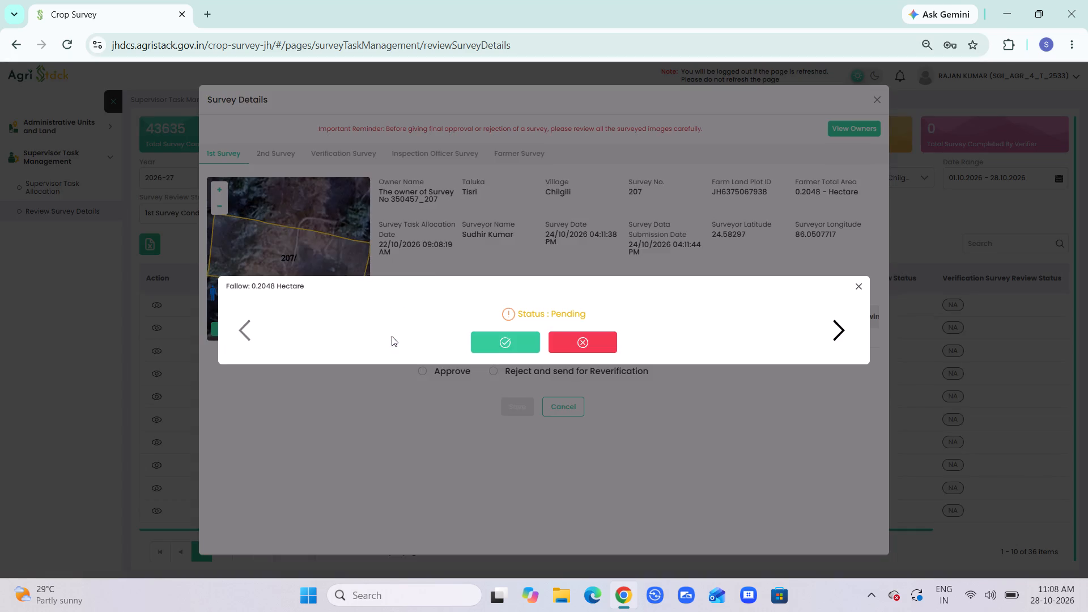
pyautogui.click(511, 520)
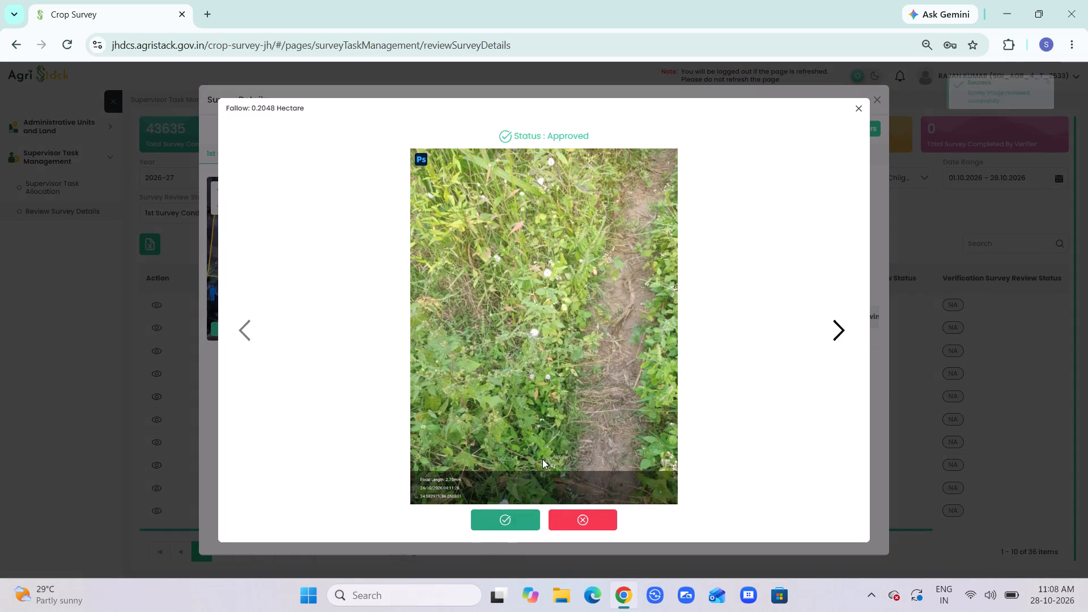
pyautogui.moveTo(675, 413); pyautogui.dragTo(649, 414)
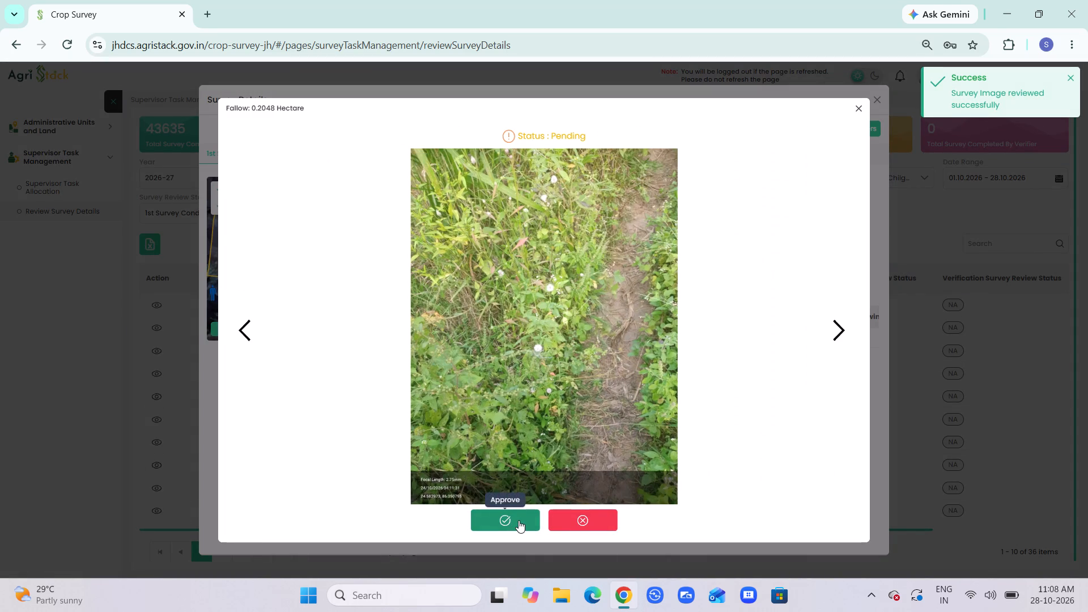
pyautogui.click(518, 520)
pyautogui.moveTo(698, 420); pyautogui.dragTo(667, 428)
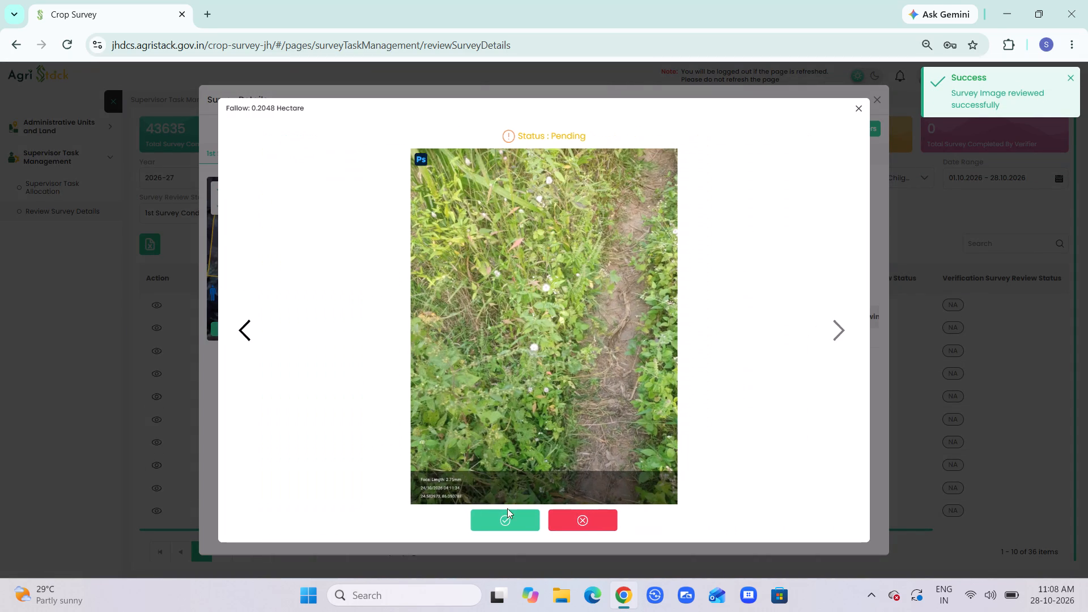
pyautogui.click(524, 515)
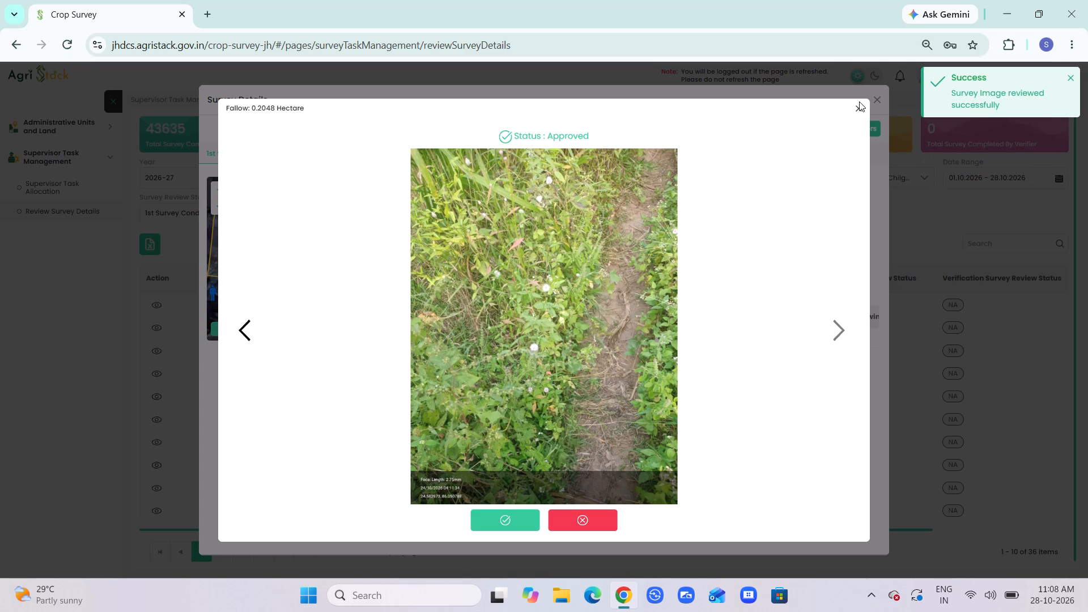
pyautogui.click(859, 106)
# Approve the 1st survey of survey number 207, save the review and close its details.
pyautogui.click(449, 368)
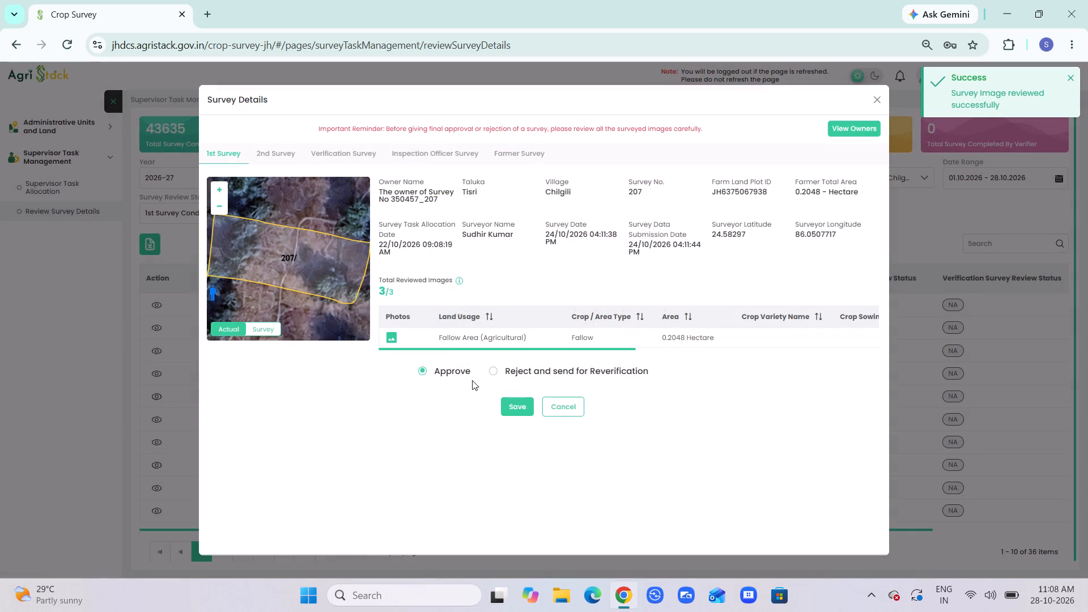
pyautogui.click(513, 406)
pyautogui.click(526, 342)
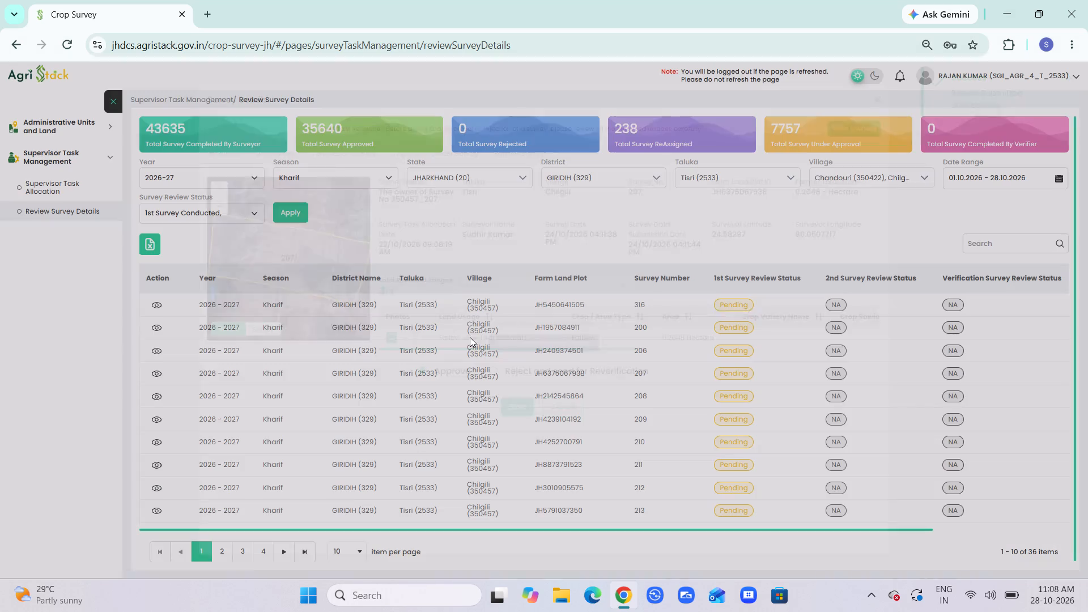
# Open the details of survey number 208 in Chilgili and approve all three of its fallow land photos.
pyautogui.click(154, 396)
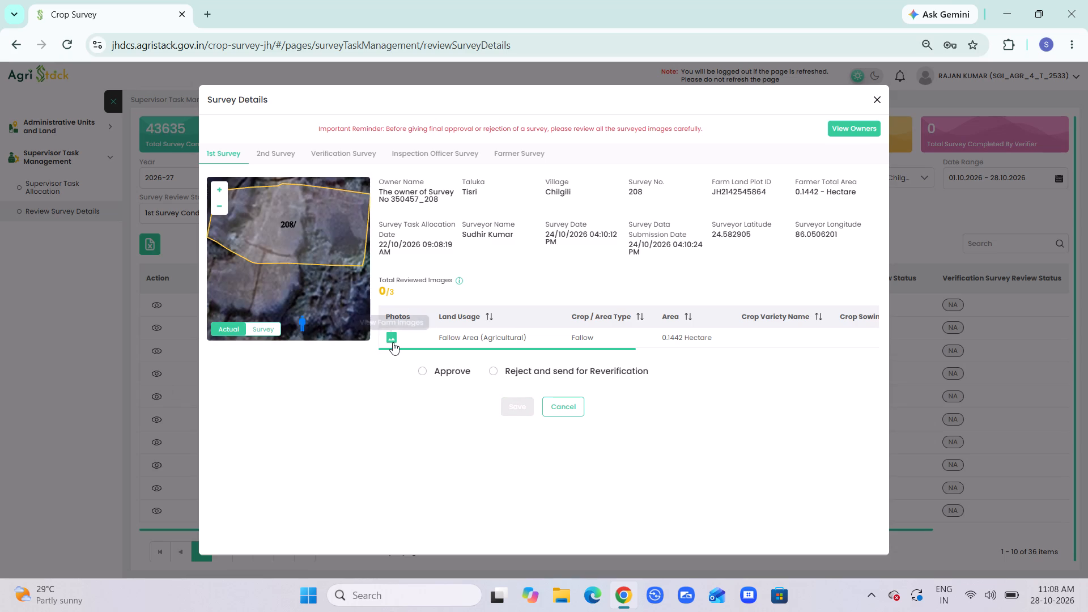
pyautogui.click(393, 341)
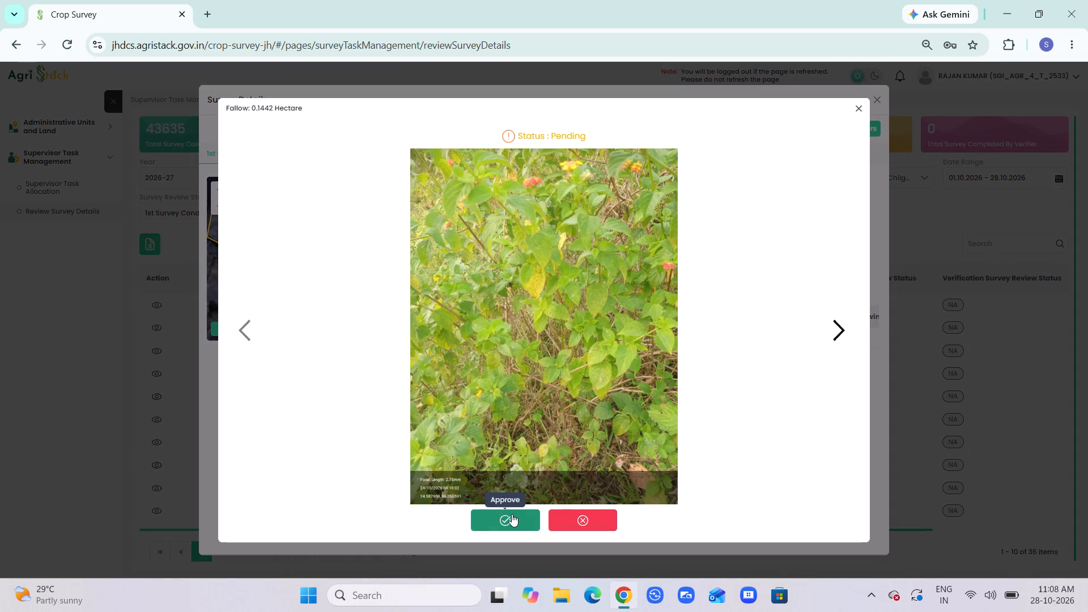
pyautogui.click(517, 516)
pyautogui.moveTo(628, 397); pyautogui.dragTo(171, 414)
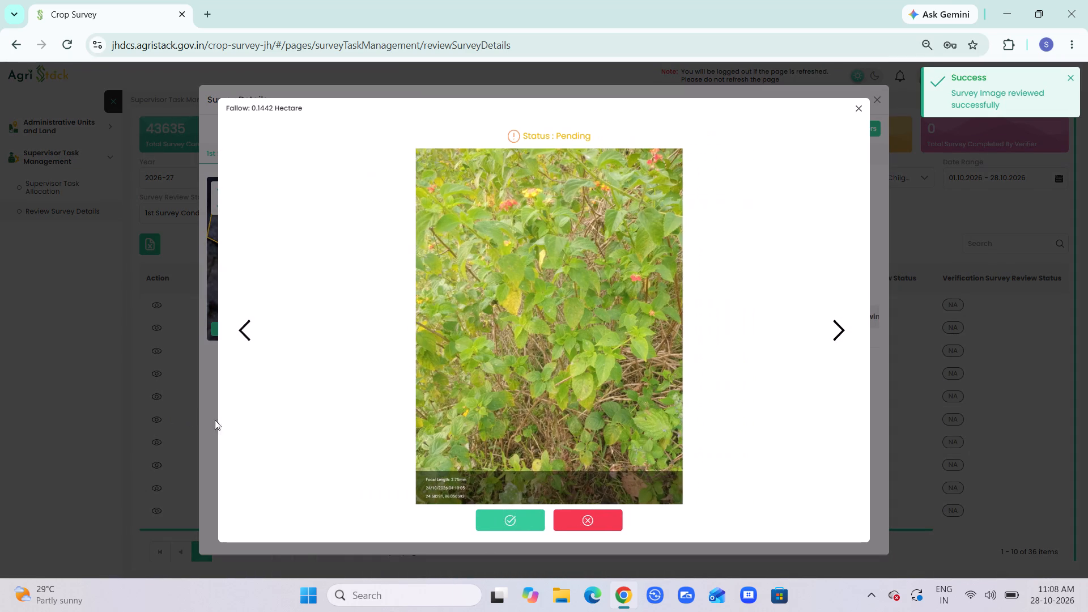
pyautogui.click(510, 520)
pyautogui.moveTo(586, 414); pyautogui.dragTo(493, 419)
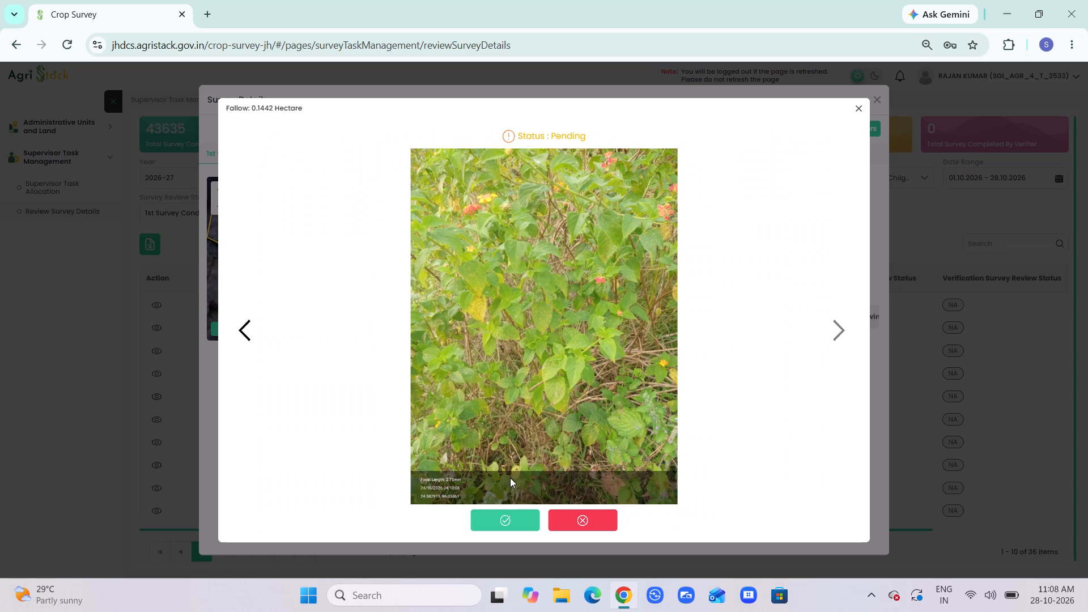
pyautogui.click(510, 514)
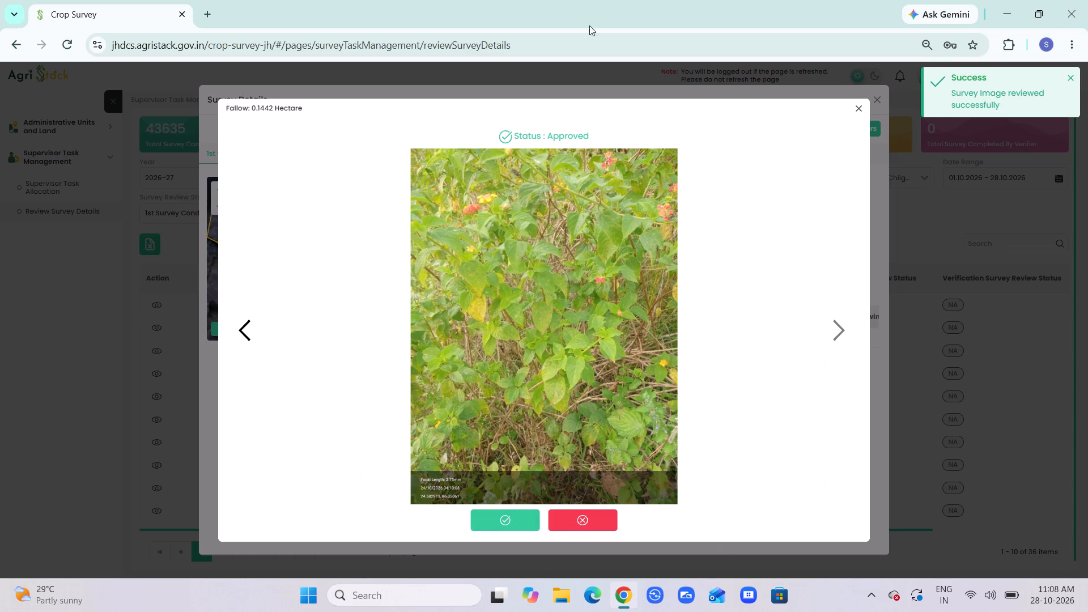
pyautogui.click(857, 100)
pyautogui.click(860, 107)
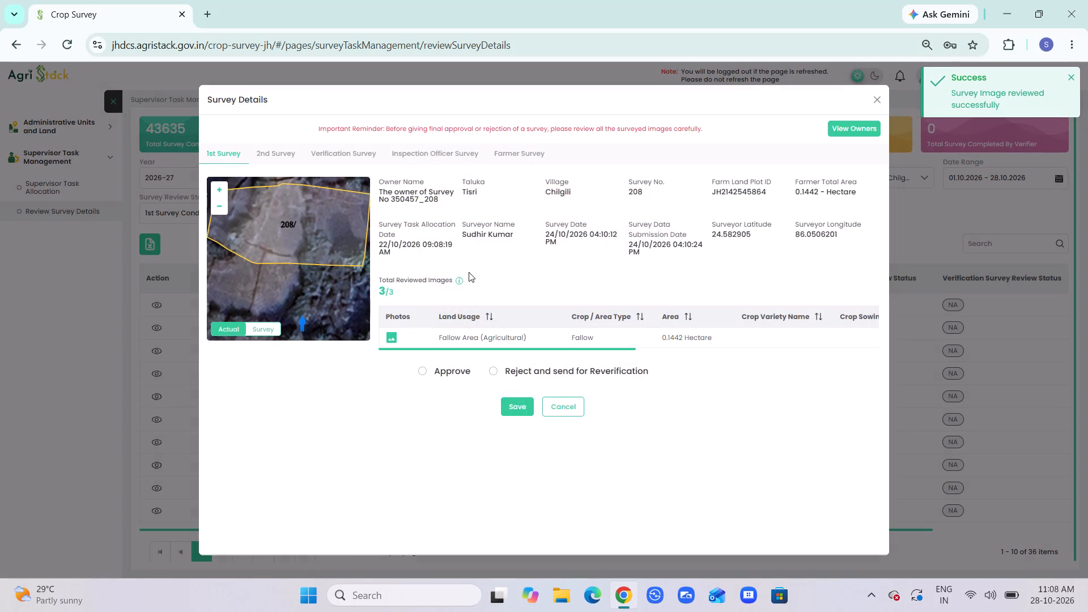
# Approve the 1st survey of survey number 208, save the review and close its details.
pyautogui.click(454, 365)
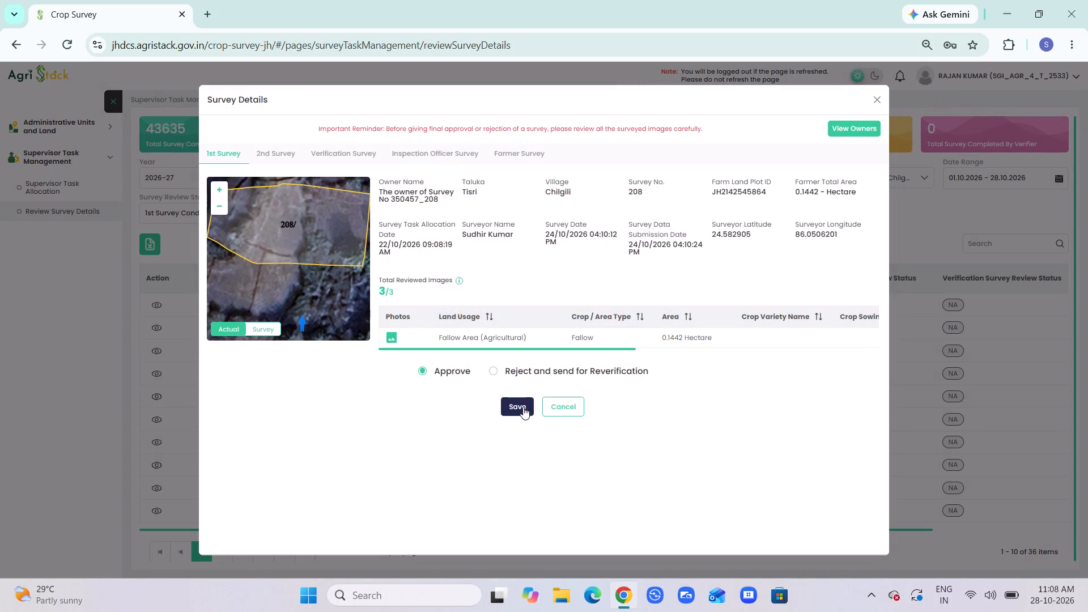
pyautogui.click(524, 407)
pyautogui.click(533, 346)
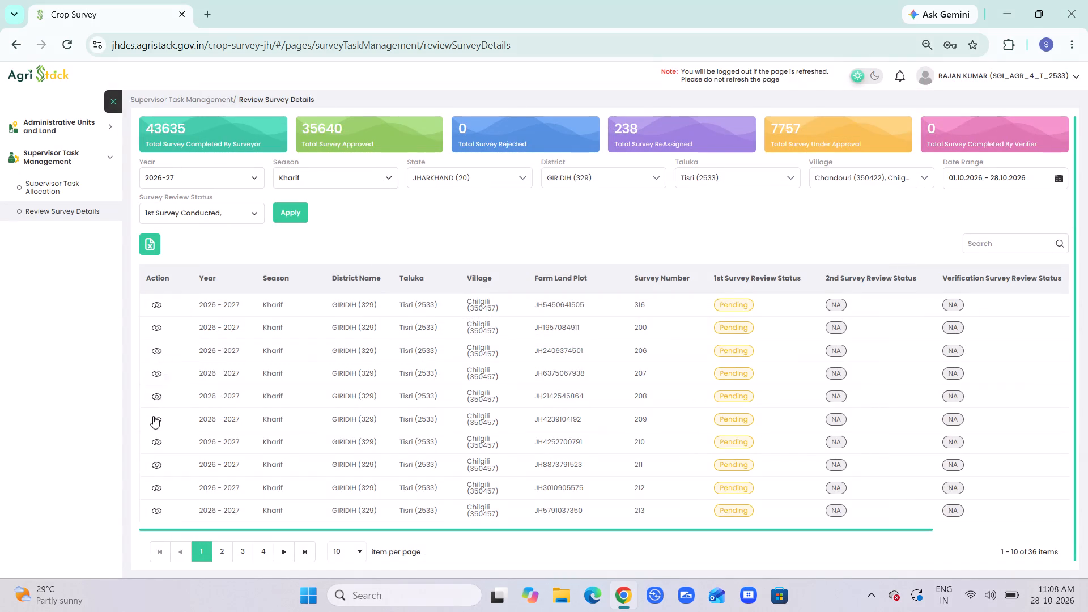
# Open the details of survey number 210 in Chilgili and approve all three of its fallow land photos.
pyautogui.click(159, 443)
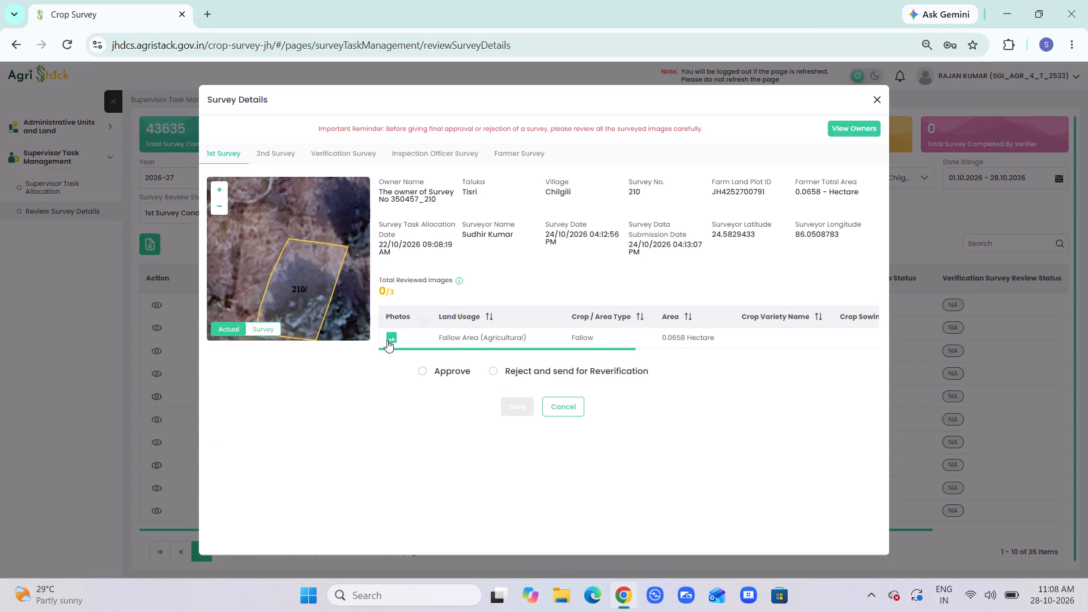
pyautogui.click(393, 335)
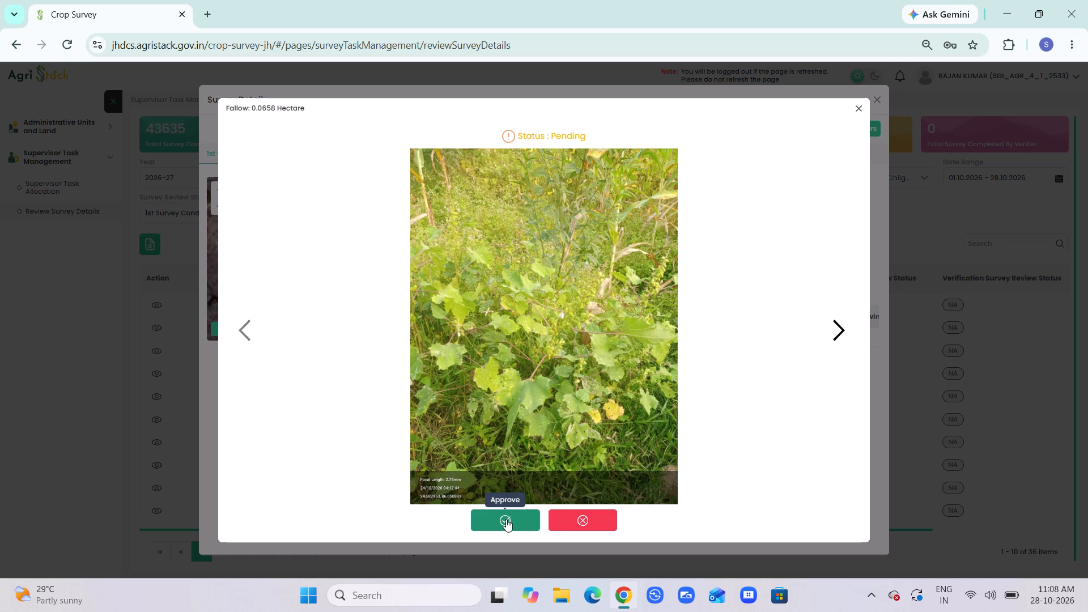
pyautogui.click(509, 519)
pyautogui.moveTo(570, 435); pyautogui.dragTo(552, 435)
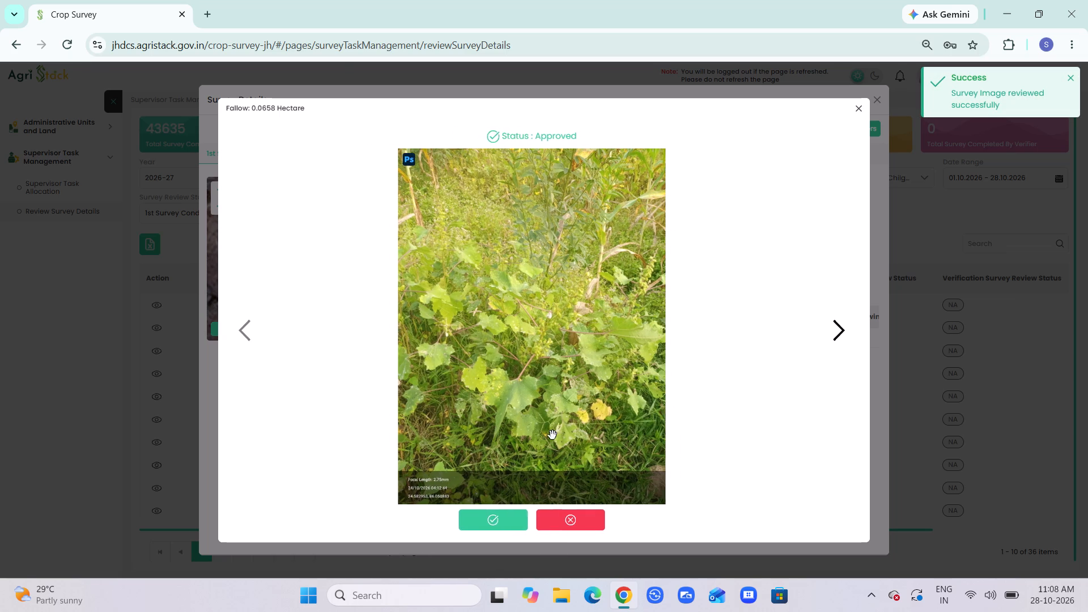
pyautogui.moveTo(552, 435); pyautogui.dragTo(509, 439)
pyautogui.click(515, 517)
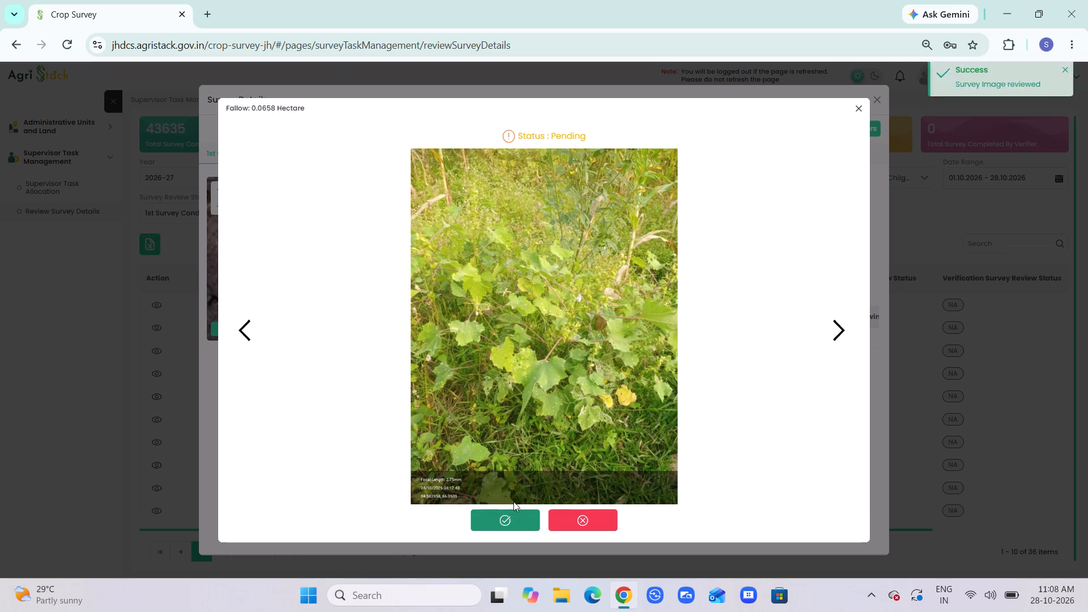
pyautogui.moveTo(584, 416); pyautogui.dragTo(447, 423)
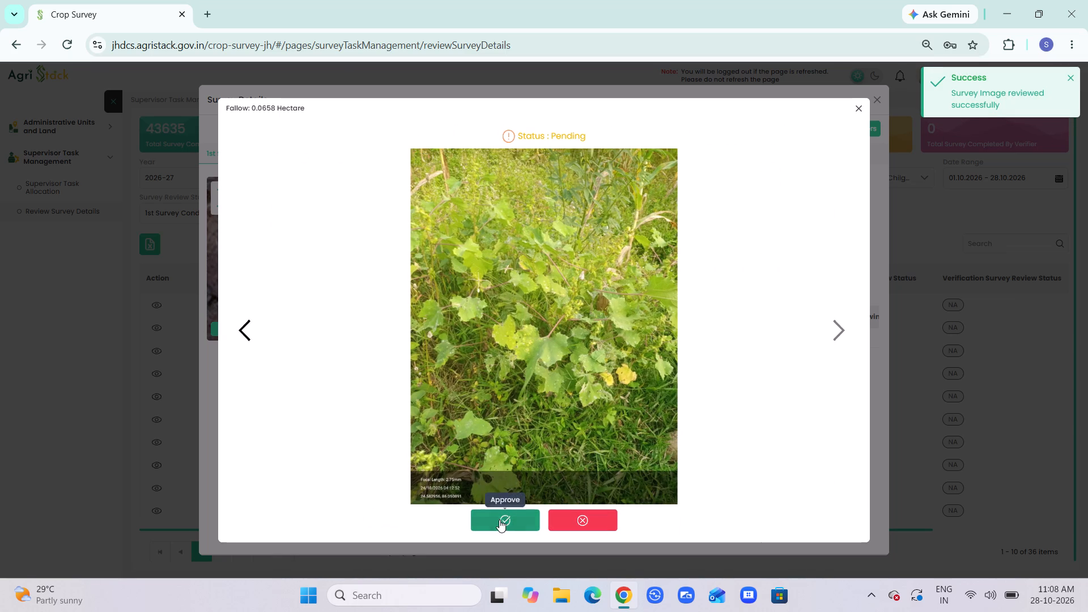
pyautogui.click(506, 521)
pyautogui.moveTo(525, 358); pyautogui.dragTo(494, 367)
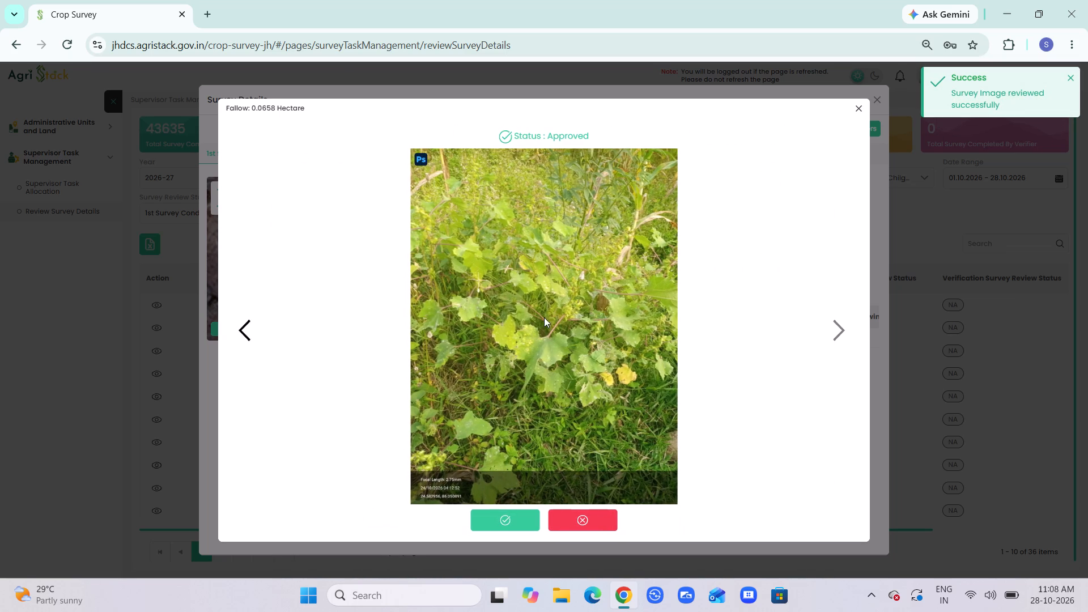
pyautogui.click(860, 108)
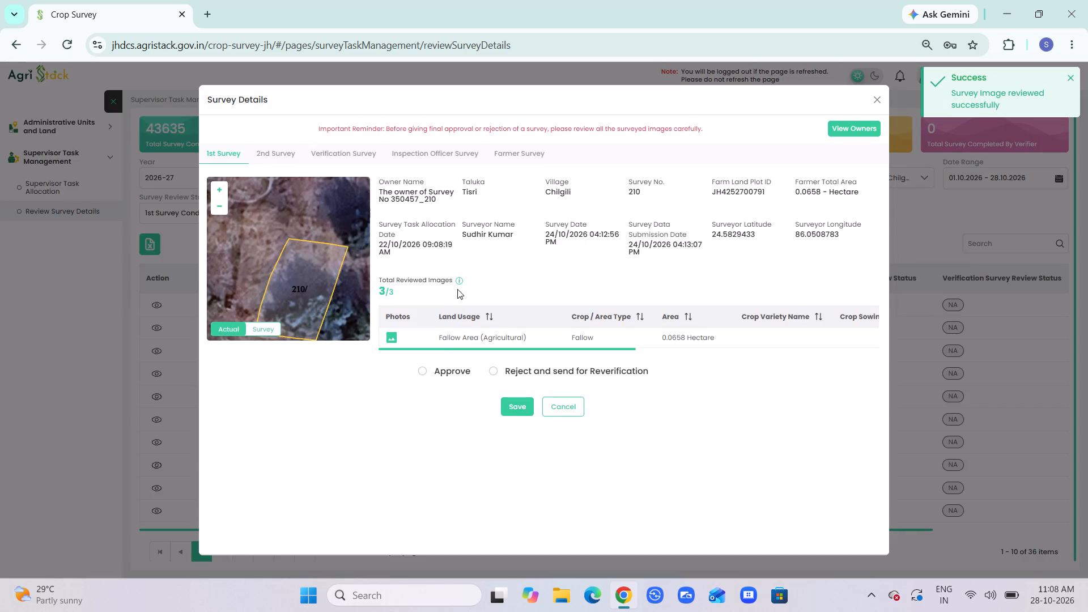
# Approve the 1st survey of survey number 210, save the review and close its details.
pyautogui.click(442, 370)
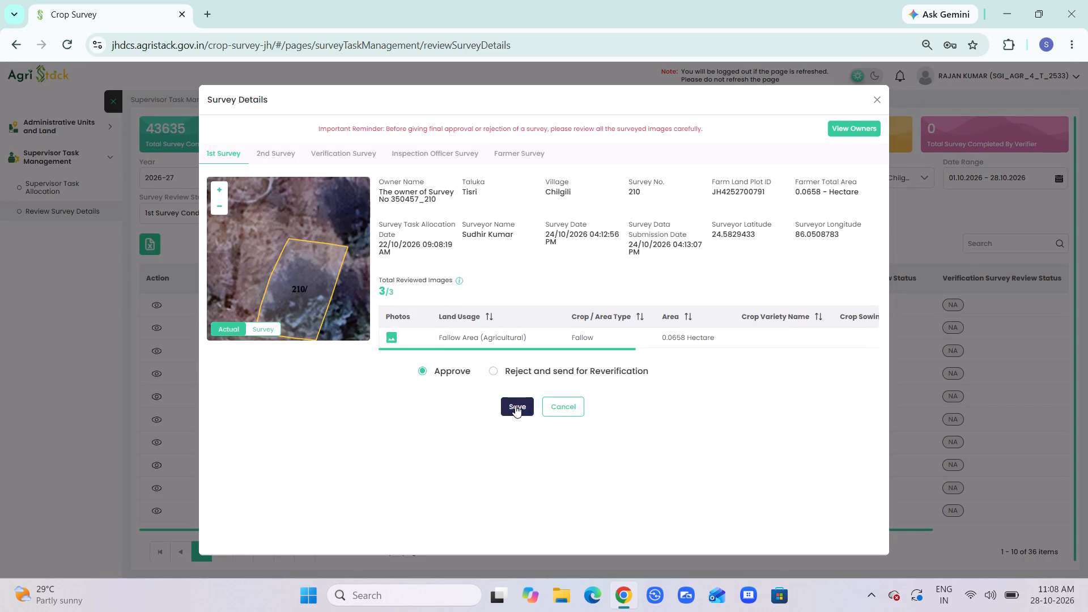
pyautogui.click(516, 406)
pyautogui.click(515, 345)
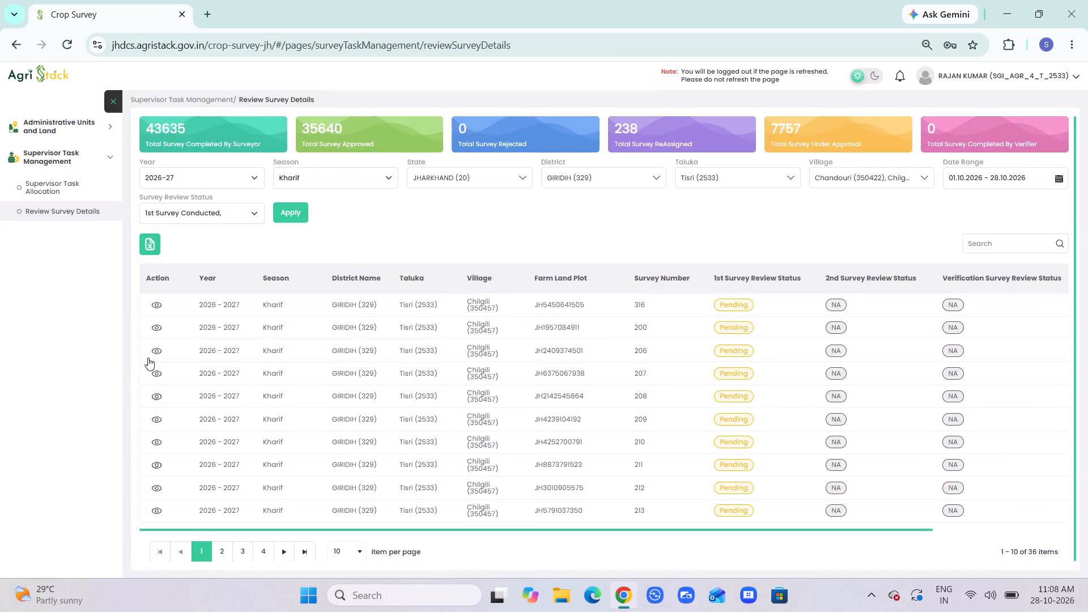
pyautogui.click(155, 443)
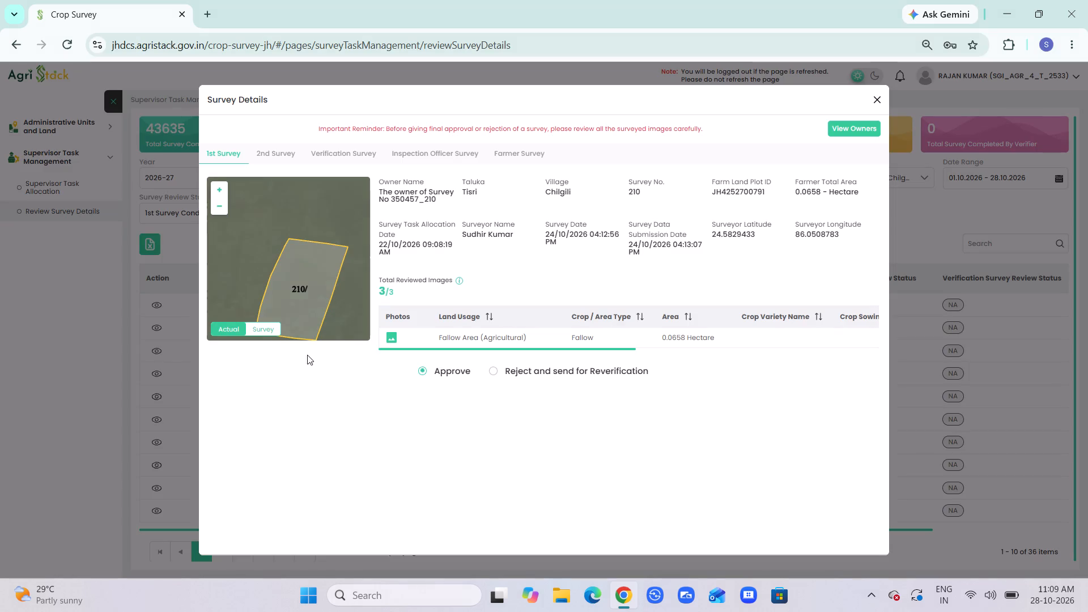
pyautogui.click(875, 96)
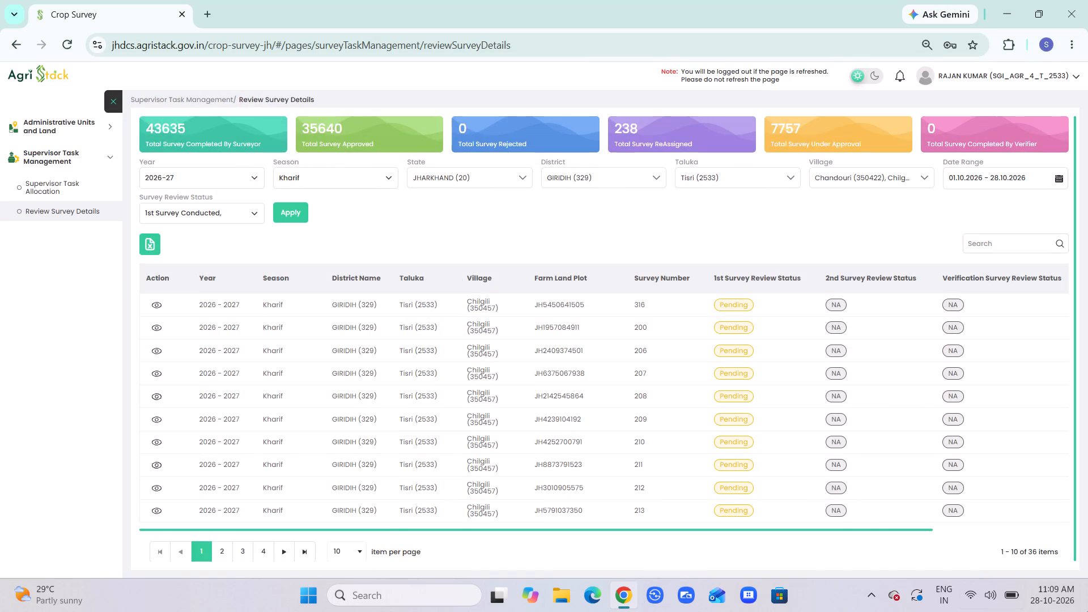
# Open the details of survey number 211 in Chilgili and approve all three of its fallow land photos.
pyautogui.click(155, 465)
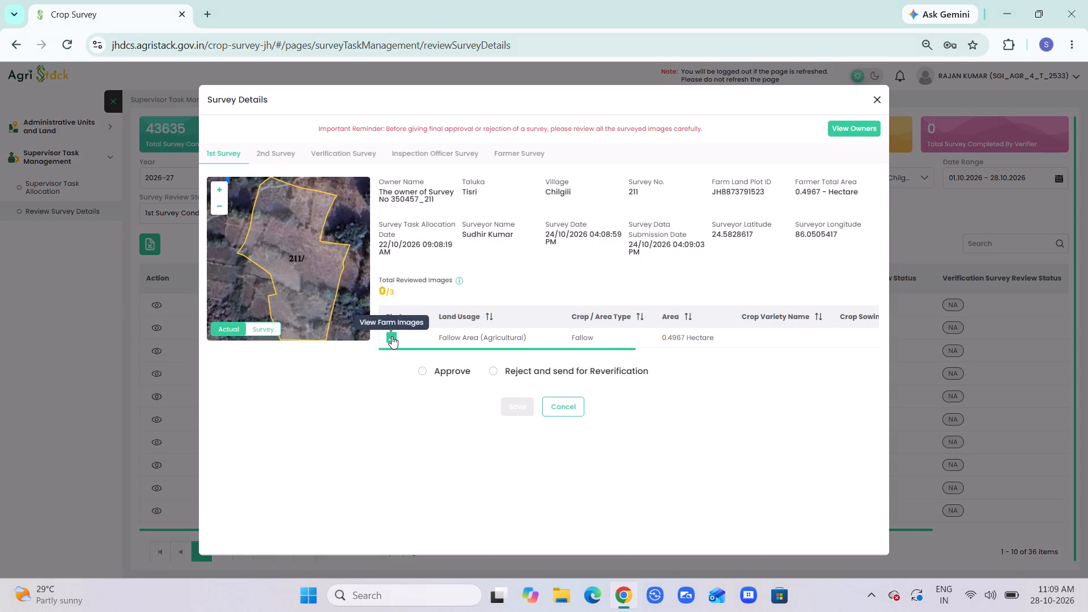
pyautogui.click(392, 336)
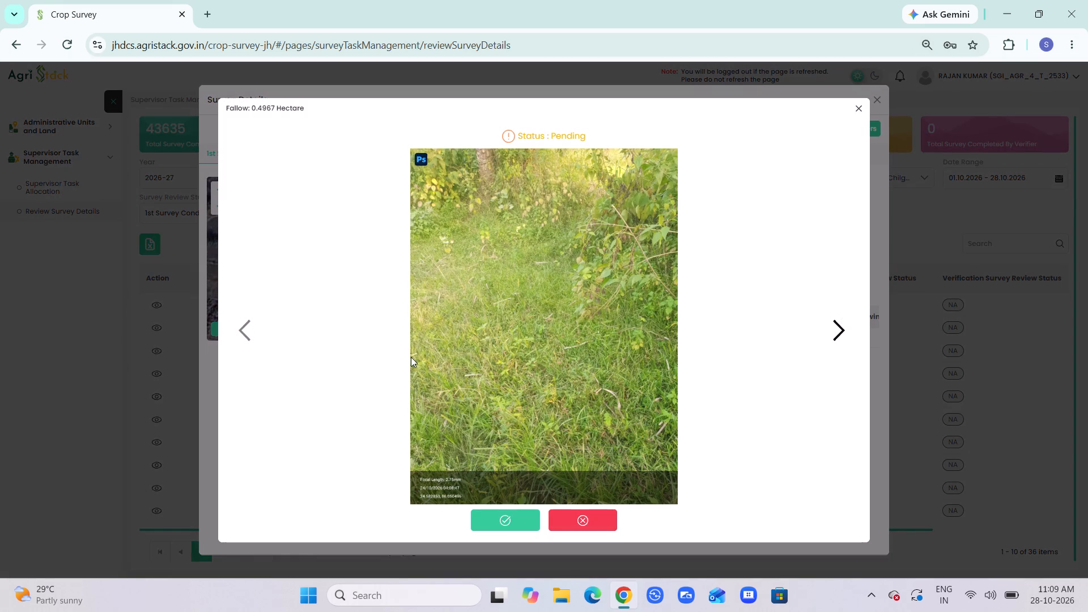
pyautogui.click(516, 520)
pyautogui.moveTo(597, 424); pyautogui.dragTo(495, 440)
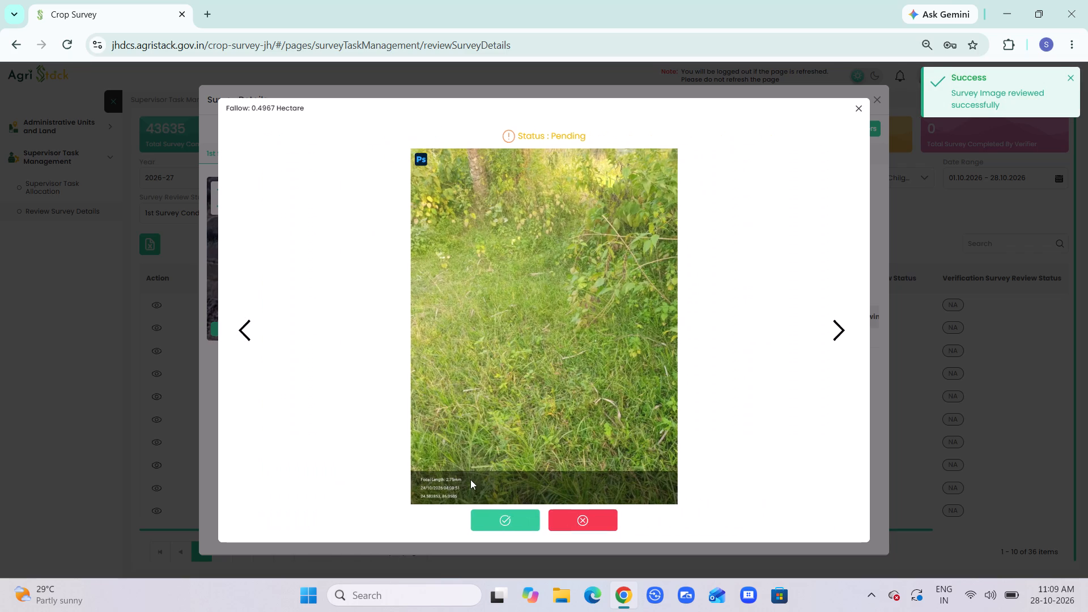
pyautogui.click(518, 521)
pyautogui.moveTo(601, 393); pyautogui.dragTo(552, 402)
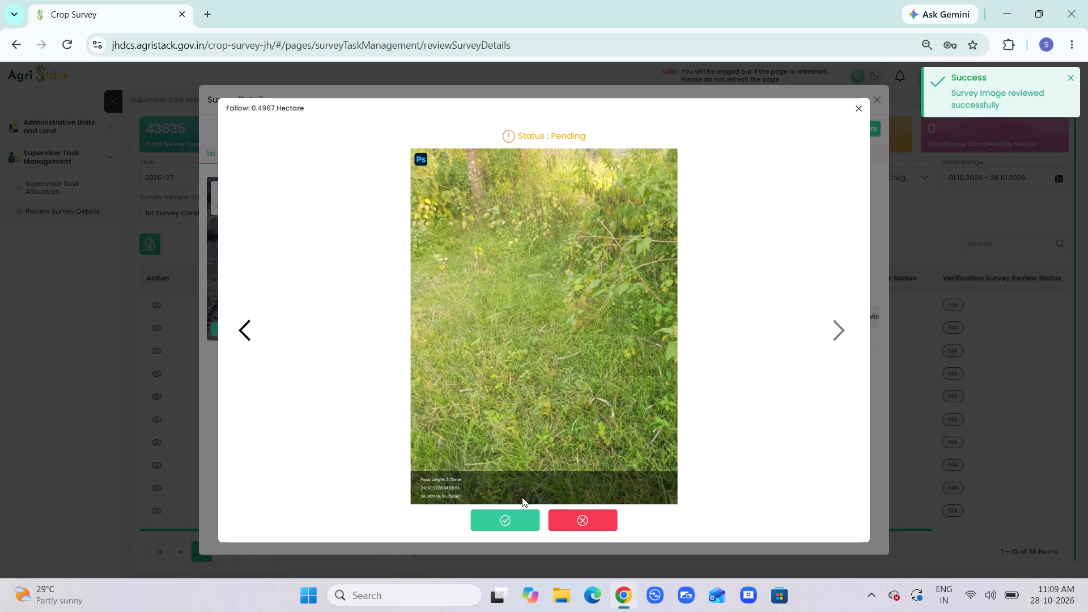
pyautogui.click(514, 520)
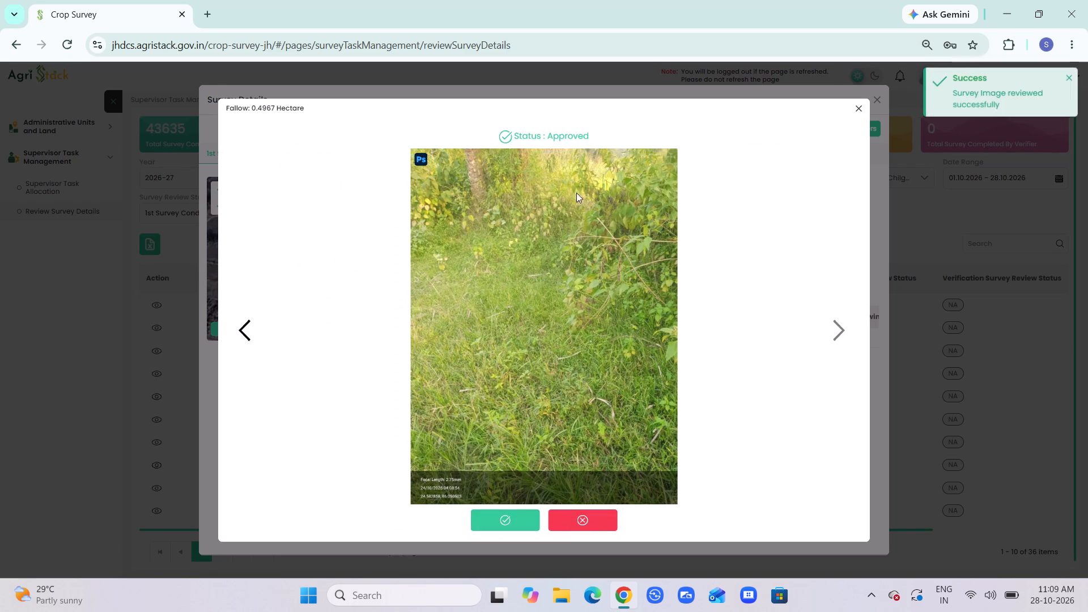
pyautogui.click(857, 108)
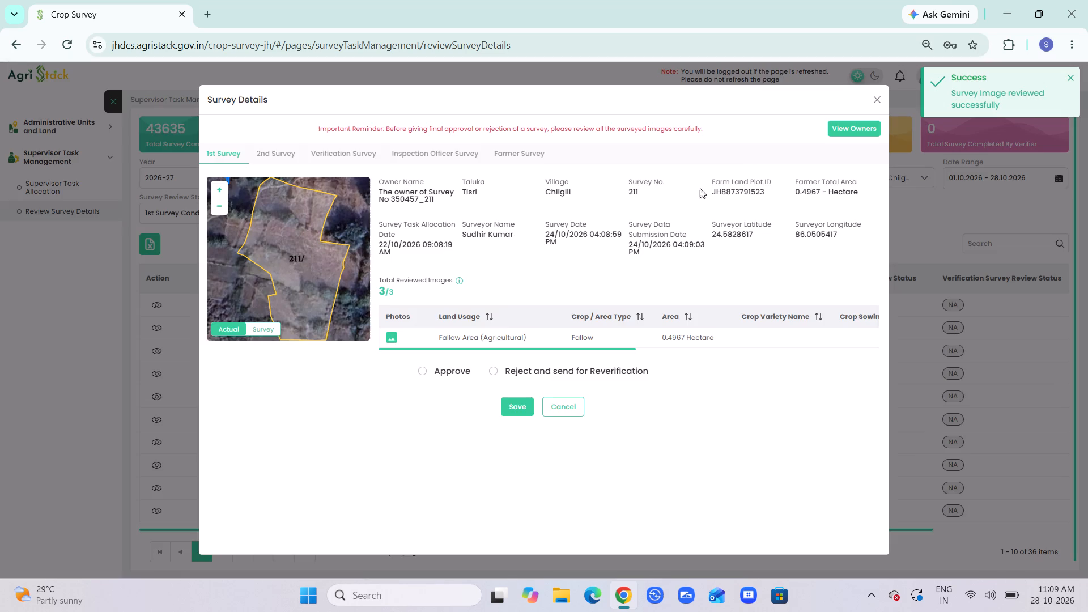
# Approve the 1st survey of survey number 211, save the review and close its details.
pyautogui.click(458, 368)
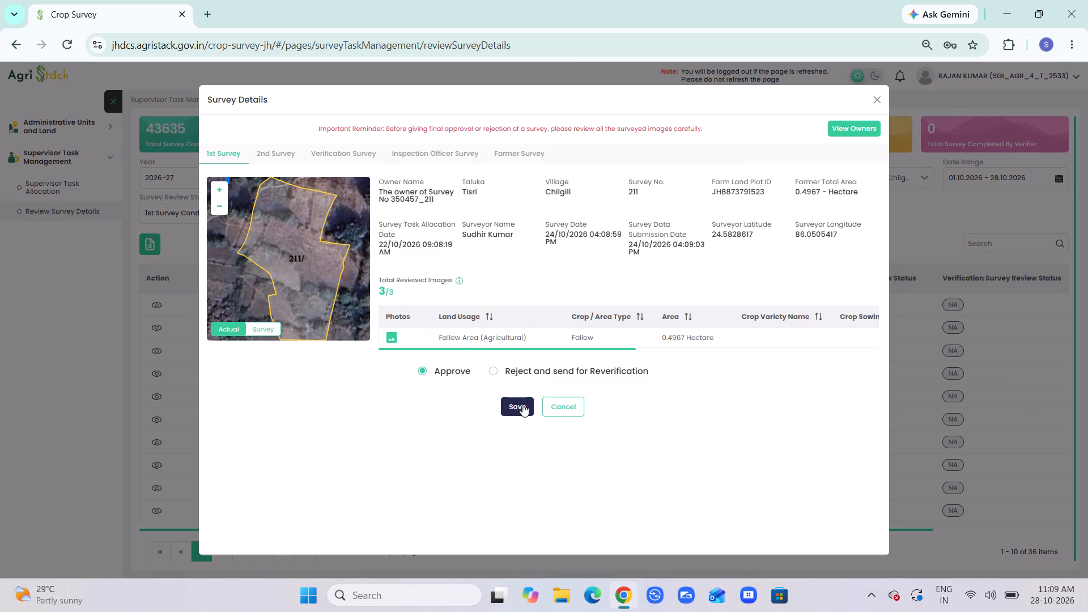
pyautogui.click(522, 405)
pyautogui.click(528, 346)
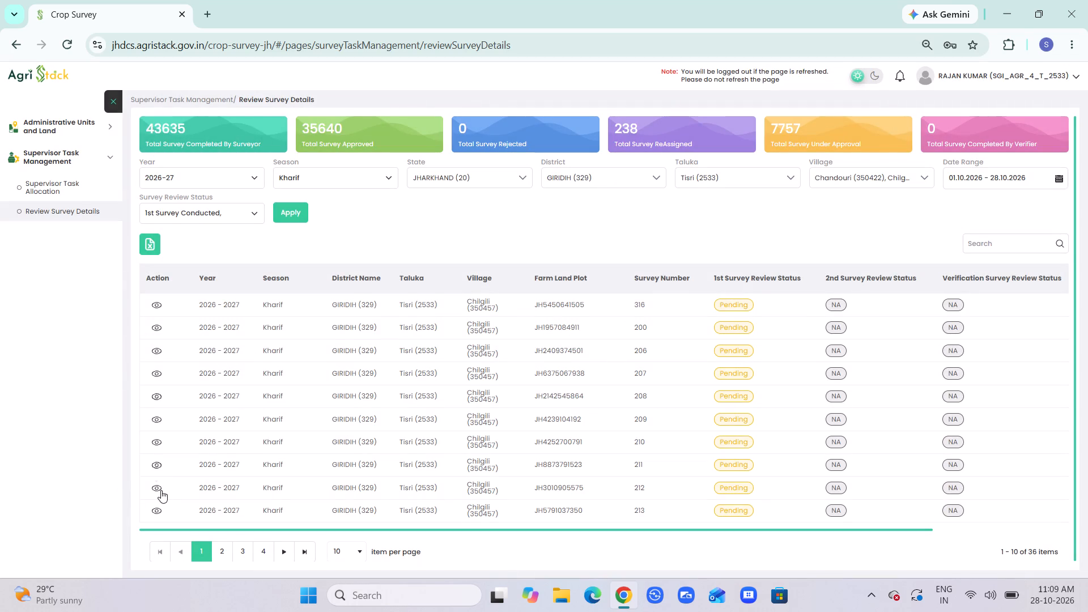
pyautogui.click(158, 486)
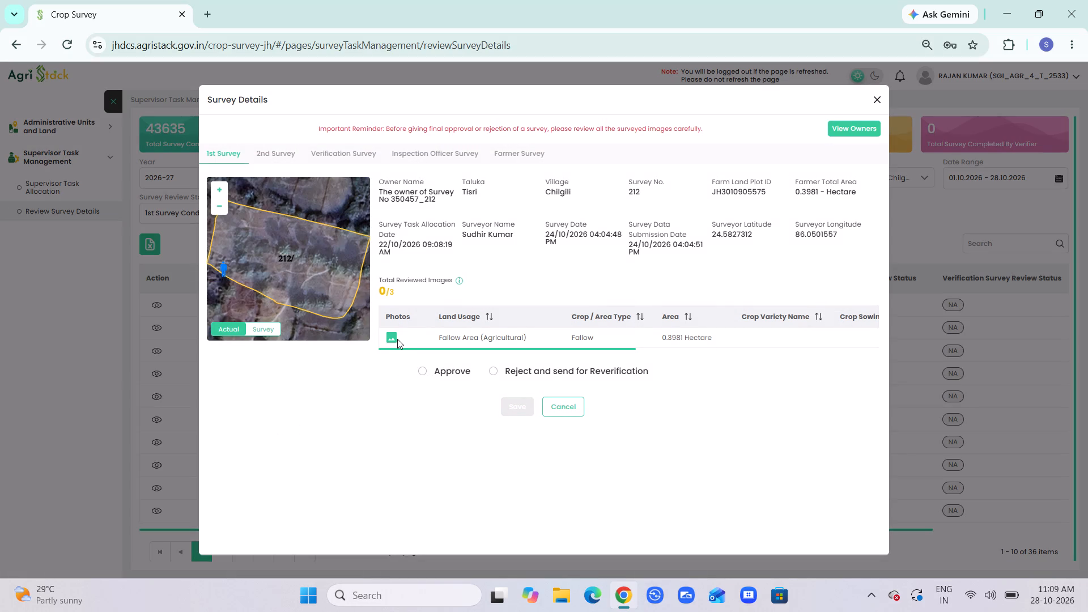
pyautogui.click(393, 339)
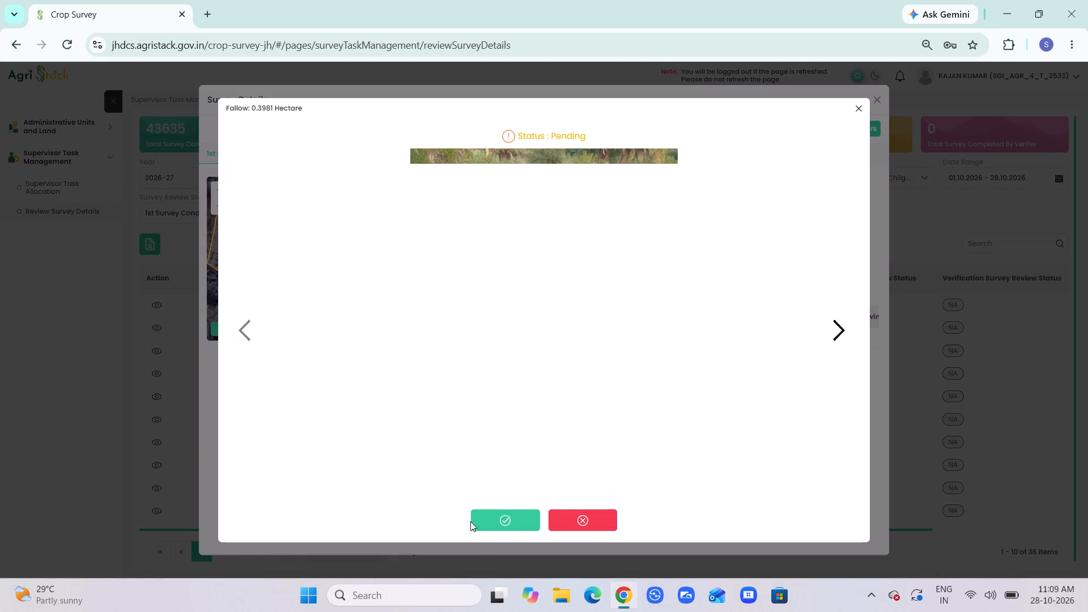
pyautogui.click(510, 514)
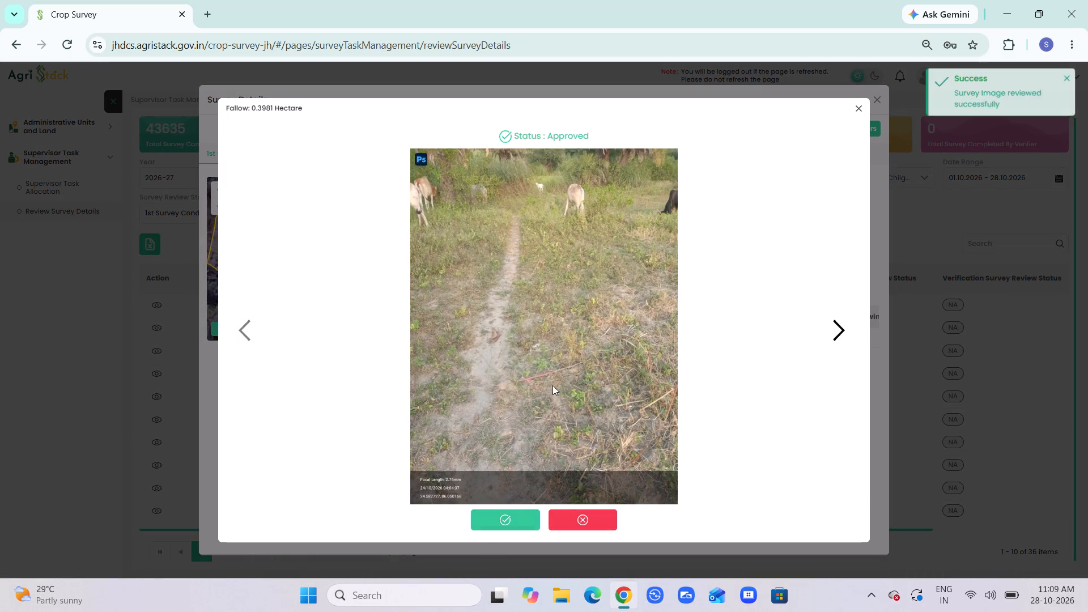
pyautogui.moveTo(592, 386); pyautogui.dragTo(532, 390)
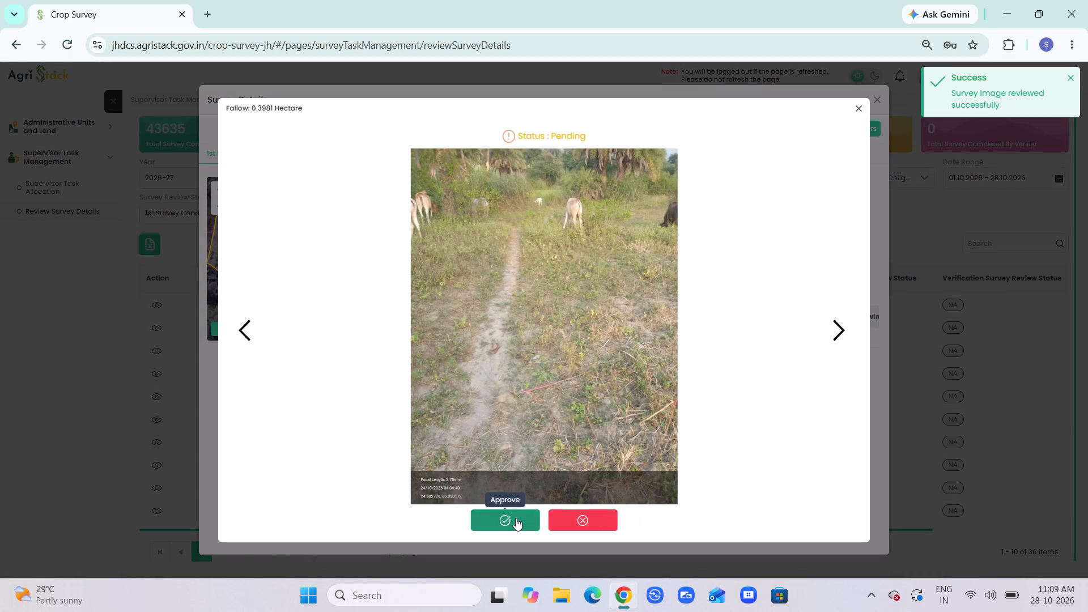
pyautogui.click(515, 518)
pyautogui.moveTo(611, 409); pyautogui.dragTo(525, 422)
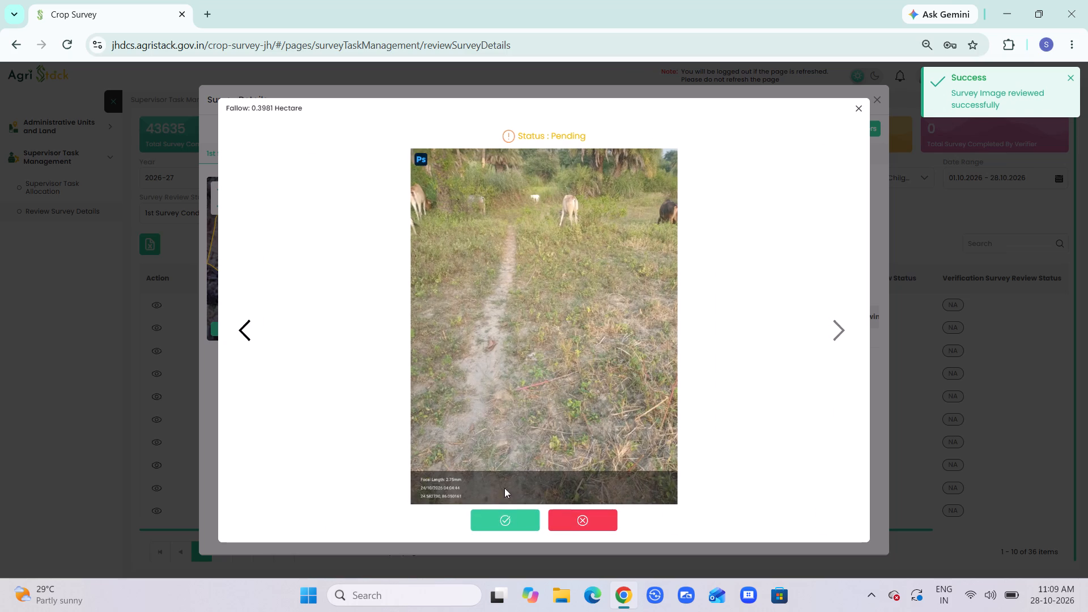
pyautogui.click(502, 517)
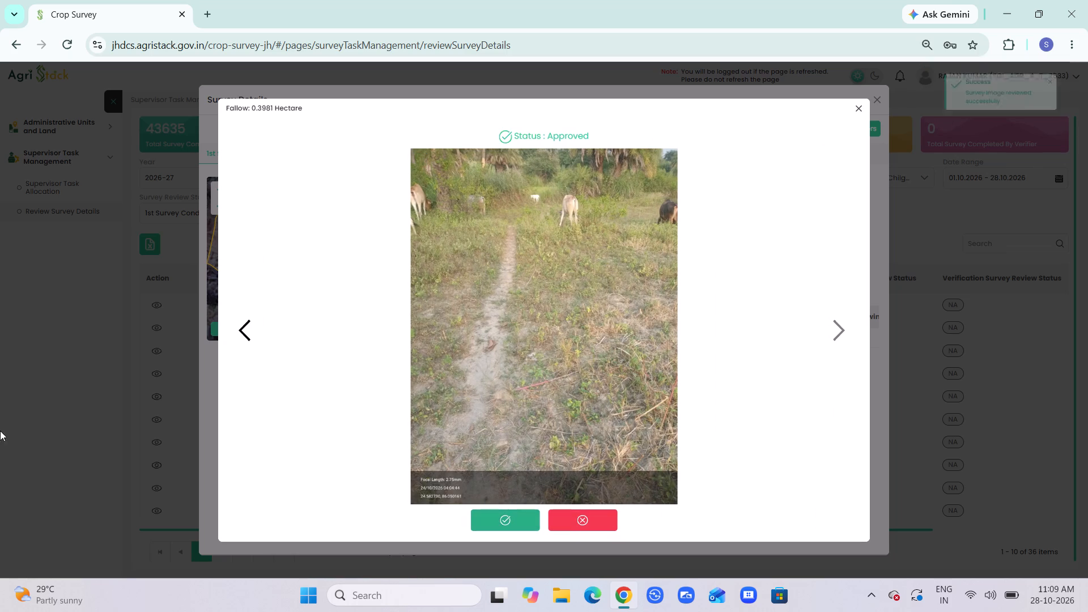
pyautogui.click(858, 107)
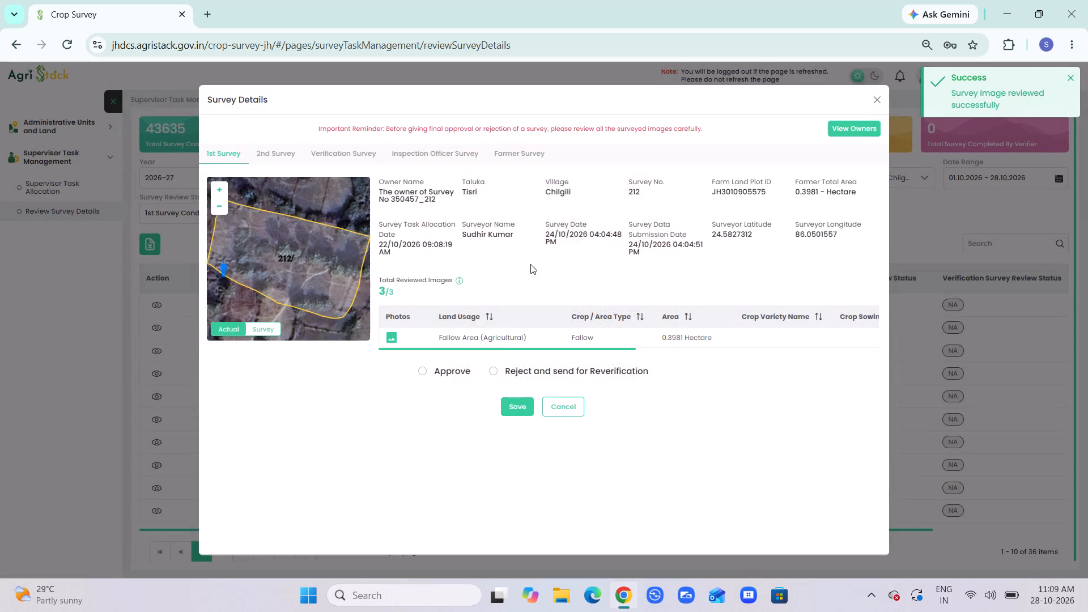
# Approve the 1st survey of survey number 212, save the review and close its details.
pyautogui.click(458, 375)
pyautogui.click(464, 365)
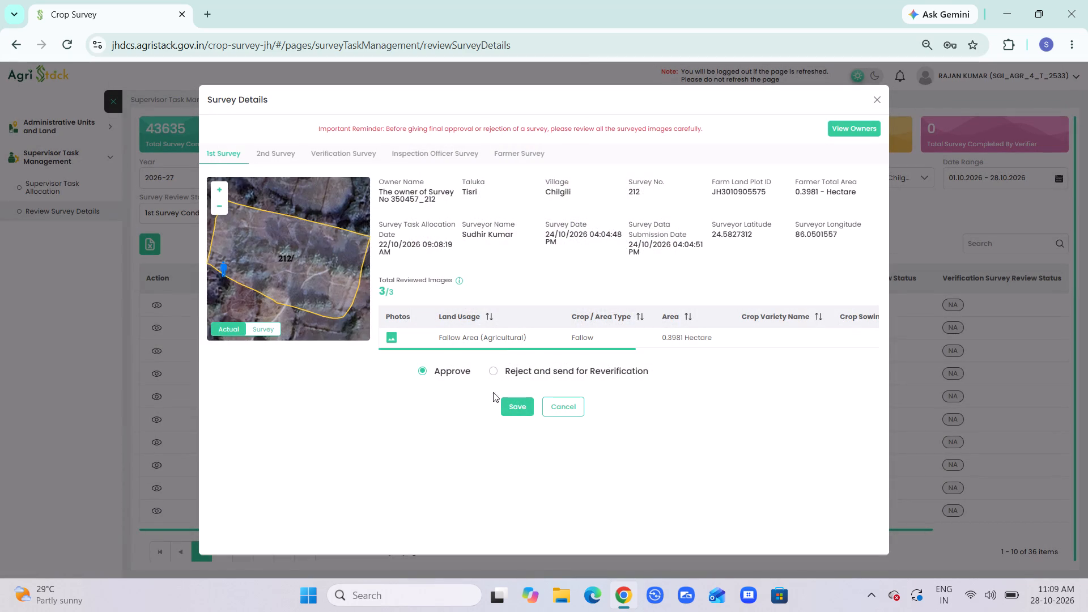
pyautogui.click(517, 406)
pyautogui.click(562, 342)
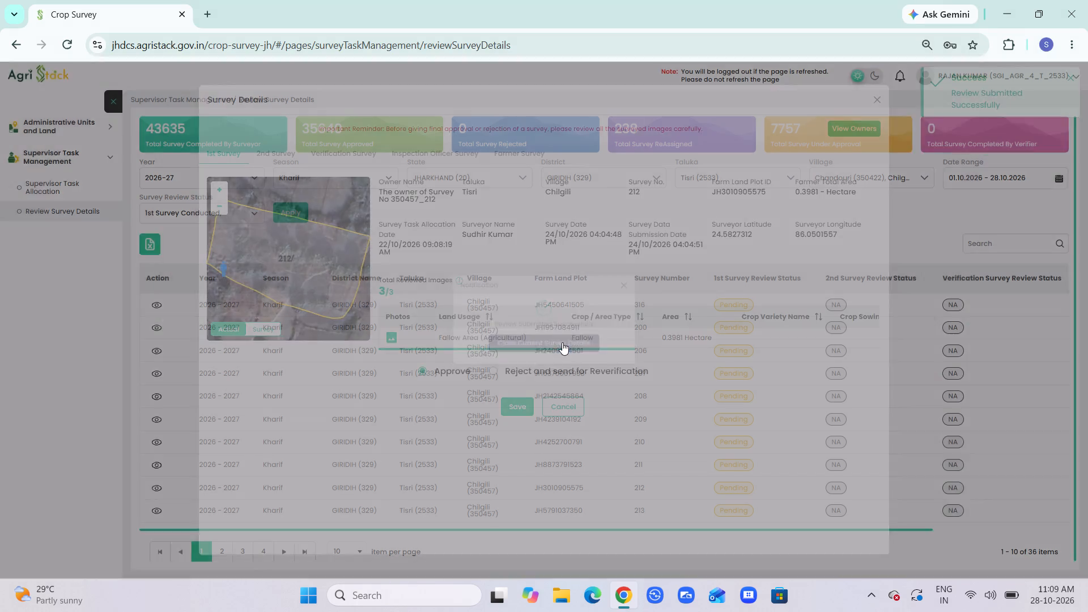
pyautogui.click(157, 511)
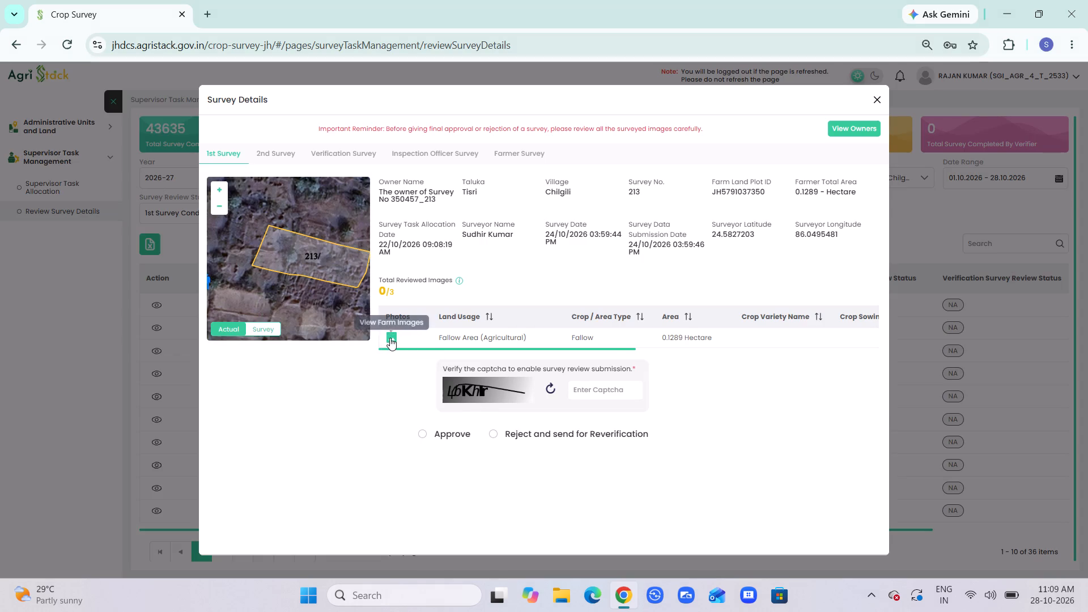
pyautogui.click(390, 338)
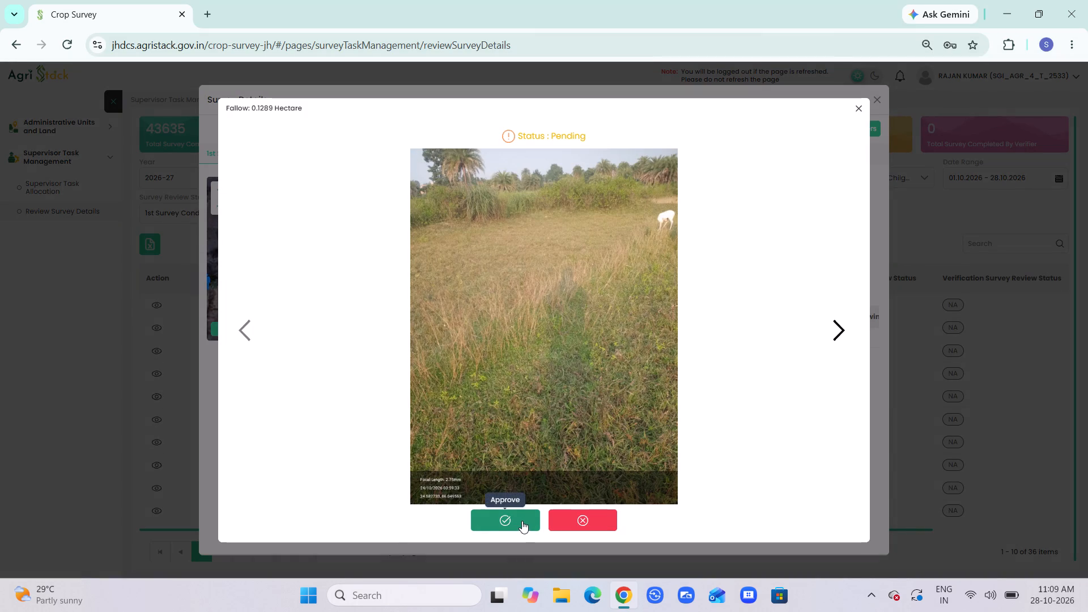
pyautogui.click(522, 521)
pyautogui.moveTo(629, 422); pyautogui.dragTo(549, 422)
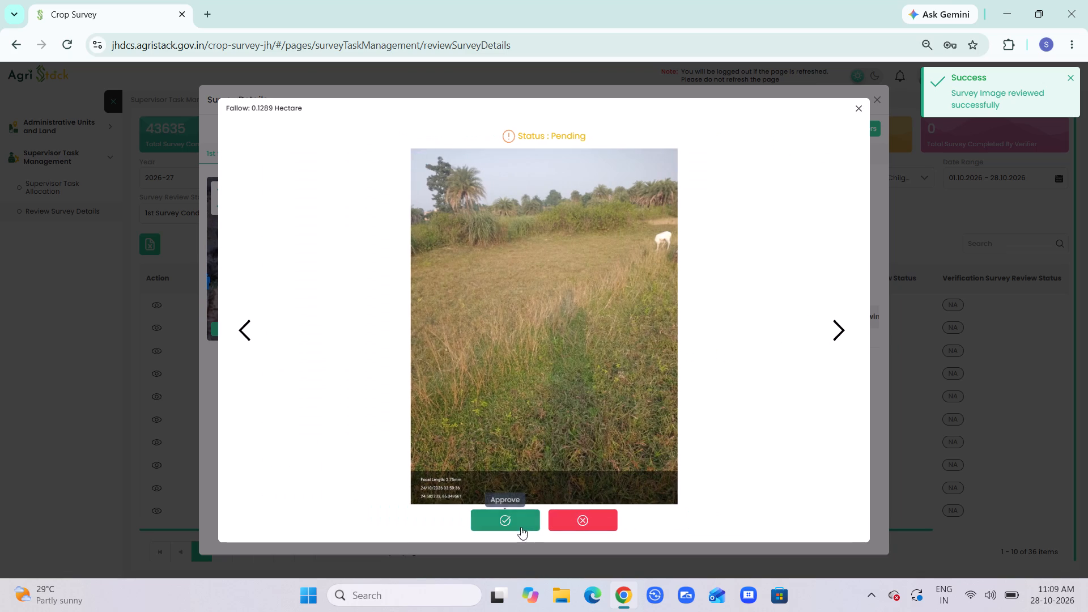
pyautogui.click(520, 520)
pyautogui.moveTo(635, 428); pyautogui.dragTo(553, 433)
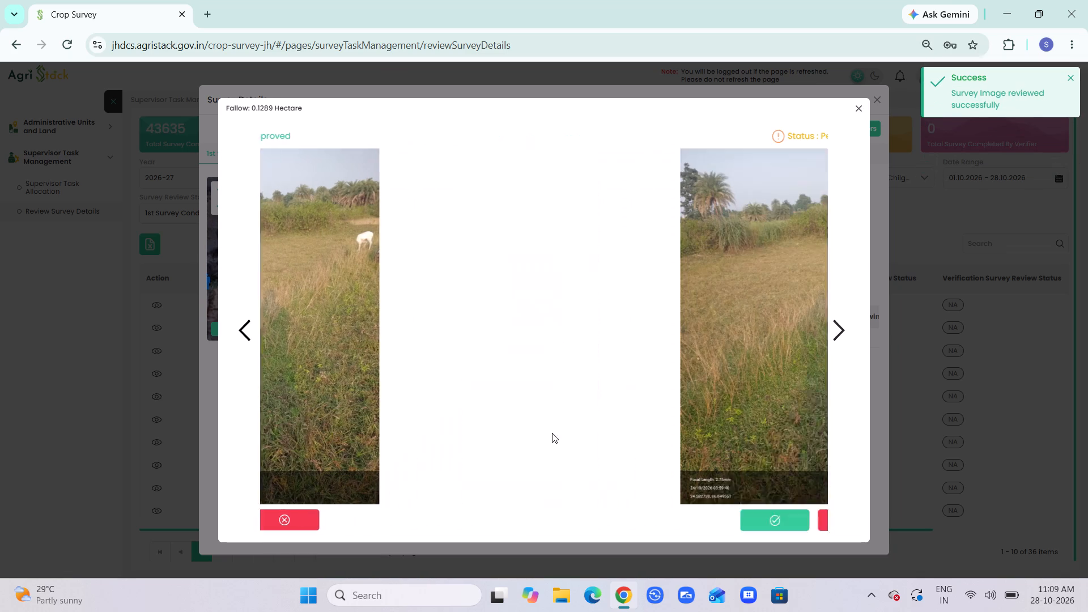
pyautogui.click(511, 517)
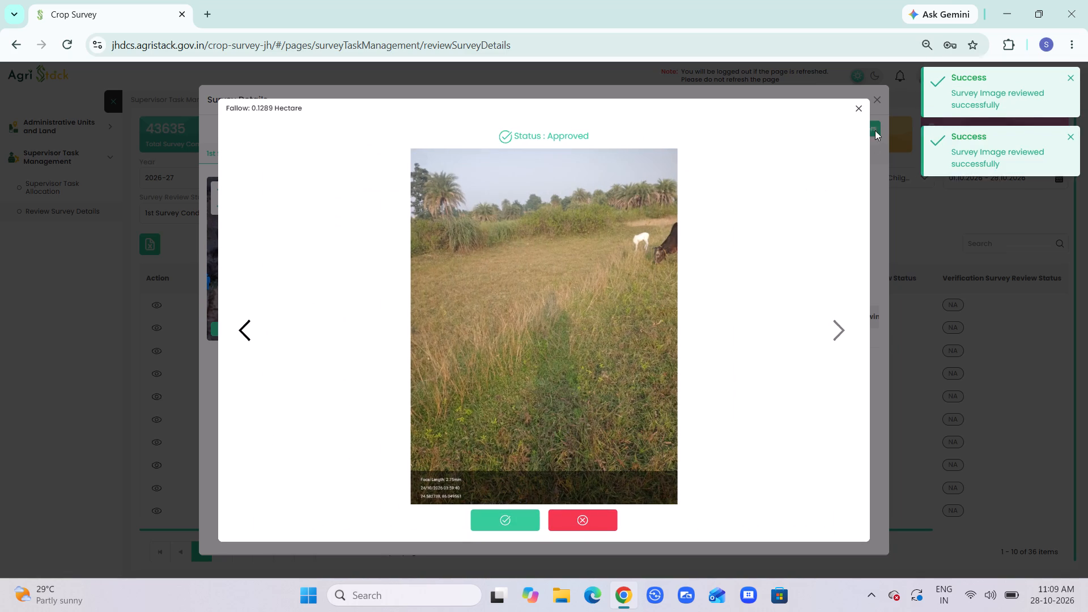
pyautogui.click(858, 106)
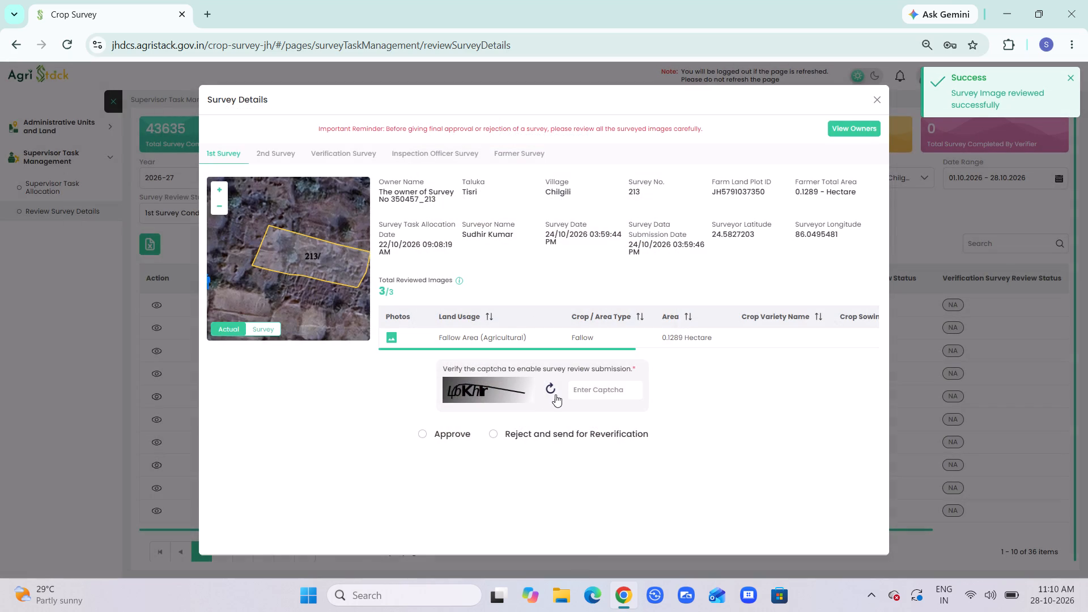
# Load a new captcha, enter its code, mark the 1st survey of survey number 213 as approved and try to save the review.
pyautogui.click(555, 389)
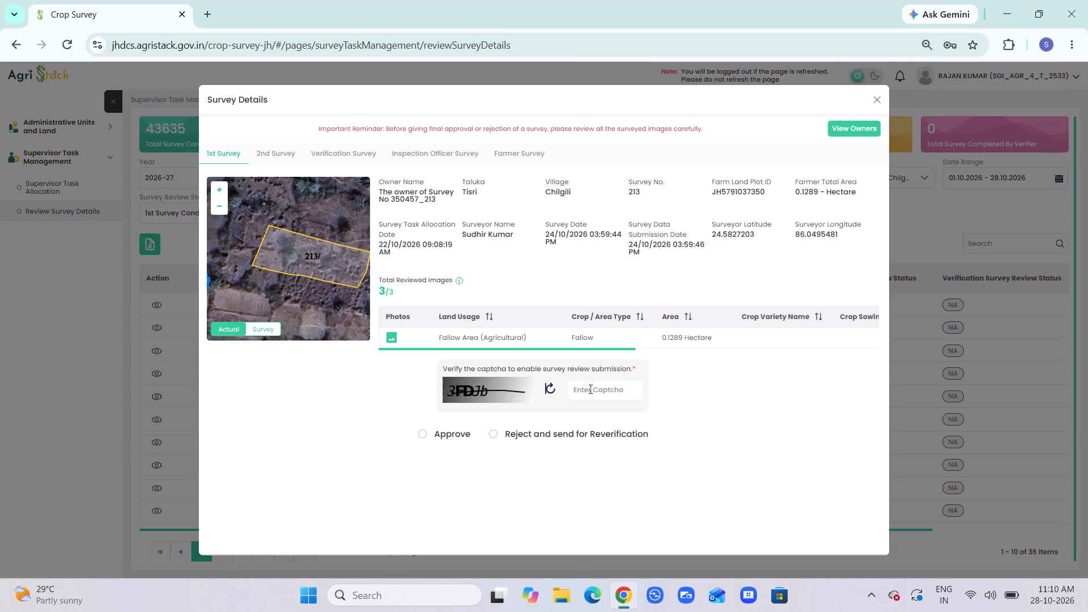
pyautogui.click(589, 389)
pyautogui.press('3')
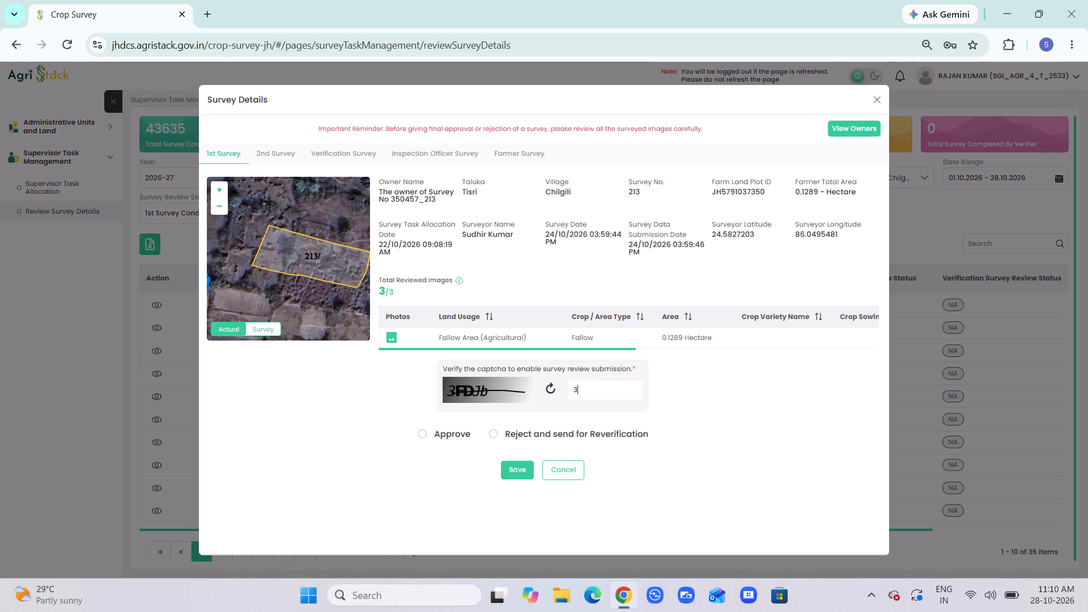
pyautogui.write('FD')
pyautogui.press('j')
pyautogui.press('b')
pyautogui.click(453, 433)
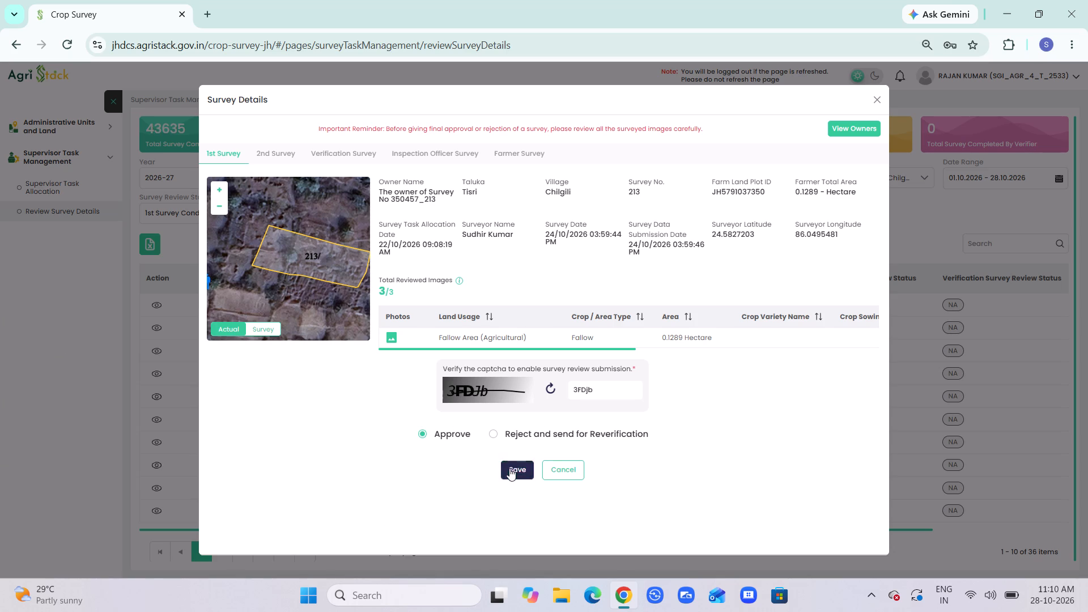
pyautogui.click(509, 468)
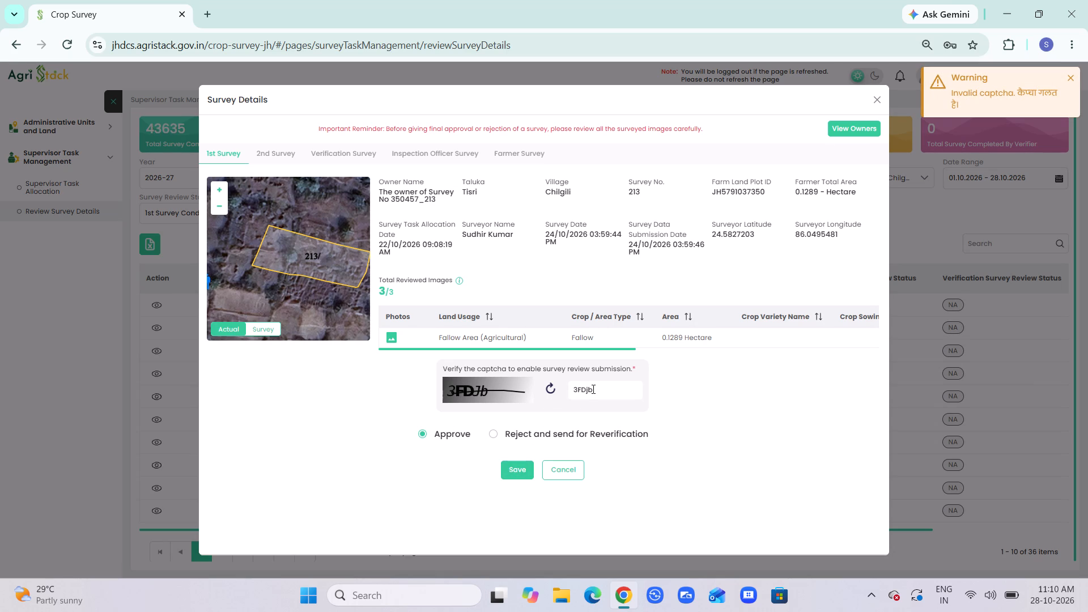
# Correct the captcha's fourth character to uppercase, save the approval for survey number 213 and close its details.
pyautogui.click(586, 388)
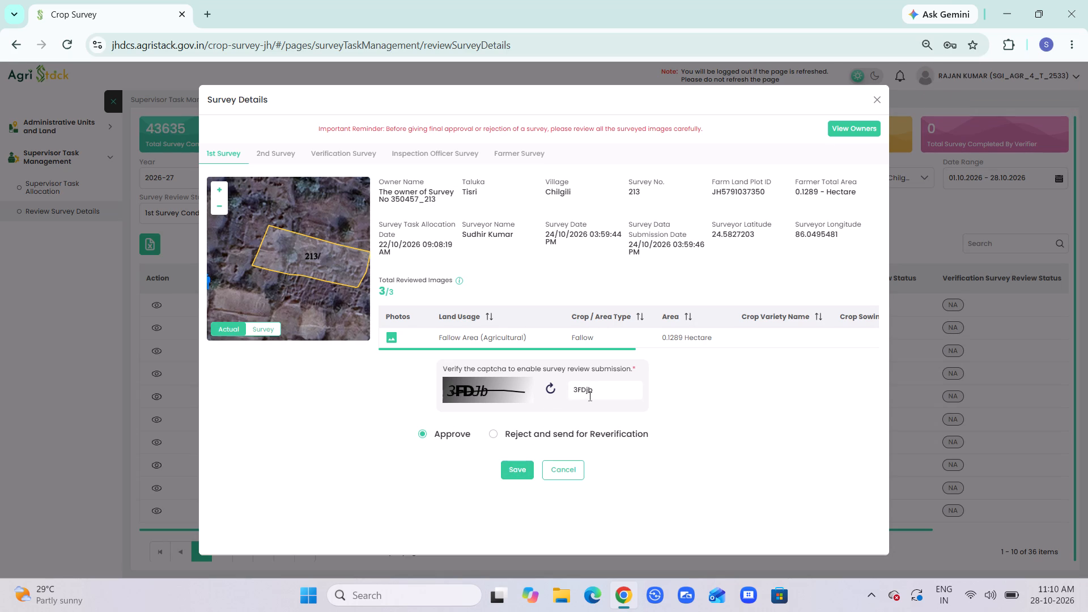
pyautogui.click(590, 390)
pyautogui.press('BackSpace')
pyautogui.hotkey('shift', 'j')
pyautogui.click(515, 468)
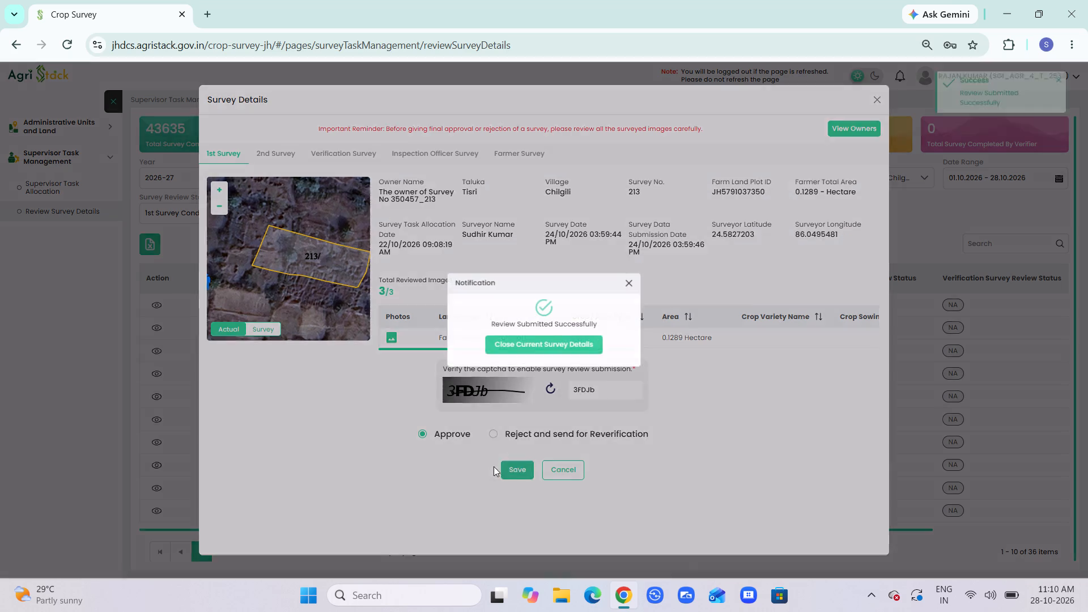
pyautogui.click(543, 345)
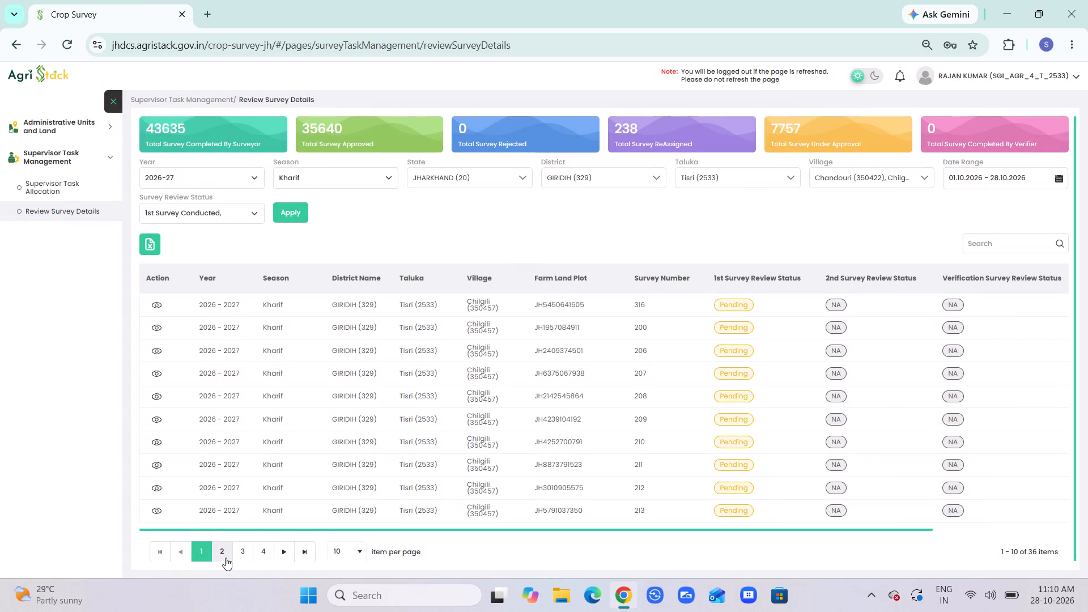
# Refresh the pending survey list by switching to page 2 and back to page 1.
pyautogui.click(226, 558)
pyautogui.click(207, 554)
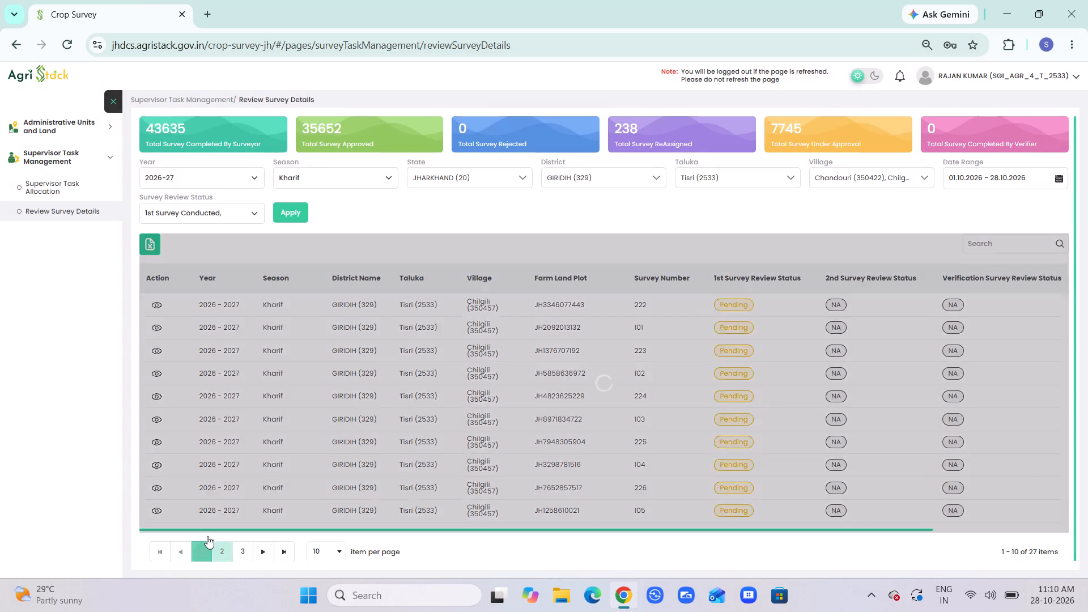
# Open the details of survey number 209 in Chilgili and approve all three of its fallow land photos.
pyautogui.click(159, 304)
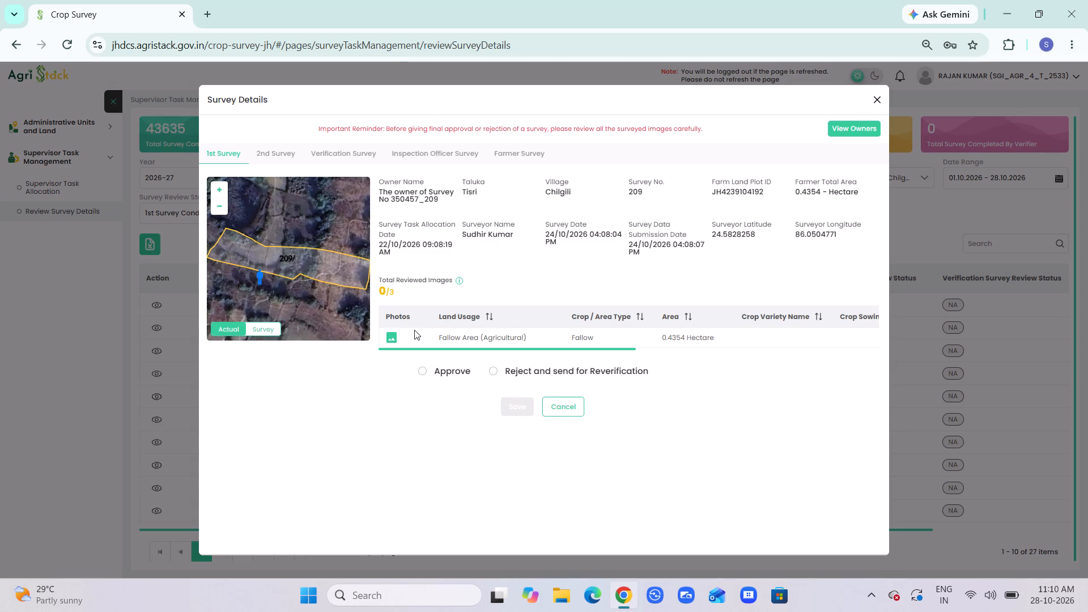
pyautogui.click(388, 335)
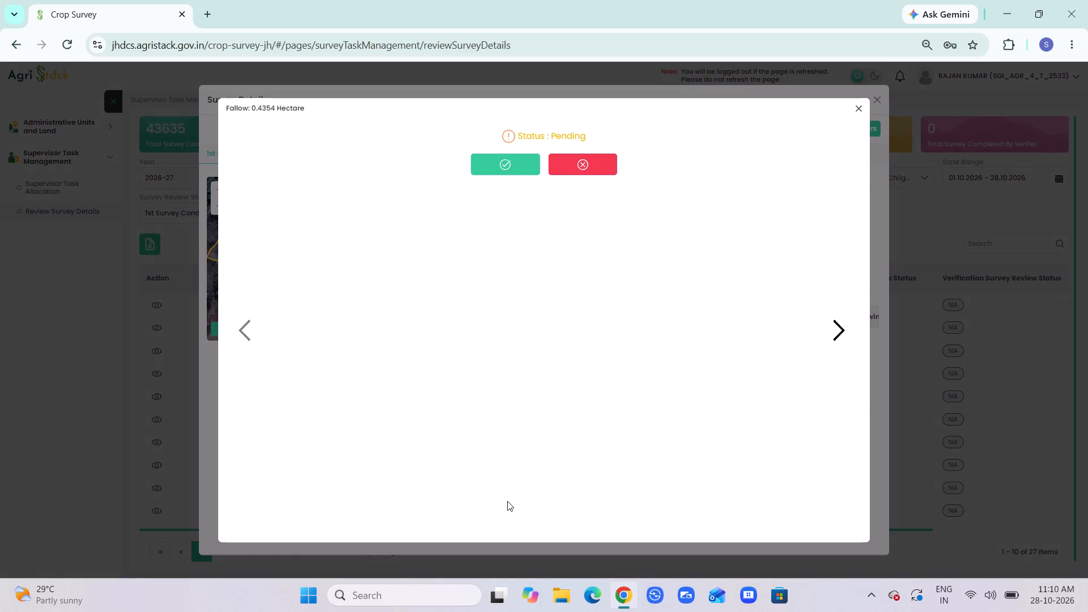
pyautogui.click(522, 517)
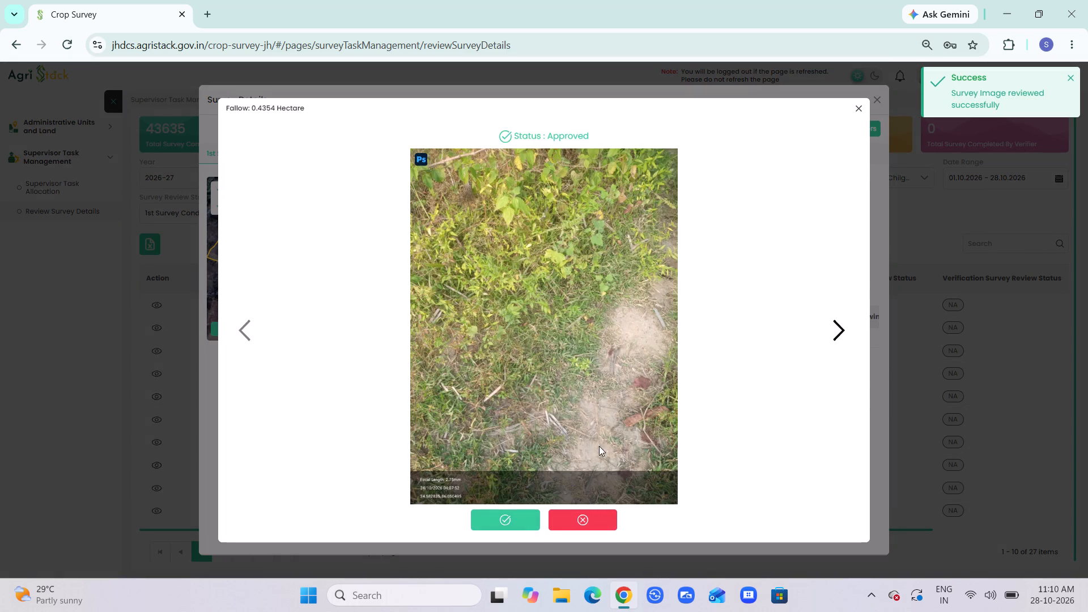
pyautogui.moveTo(599, 446); pyautogui.dragTo(518, 449)
pyautogui.click(532, 518)
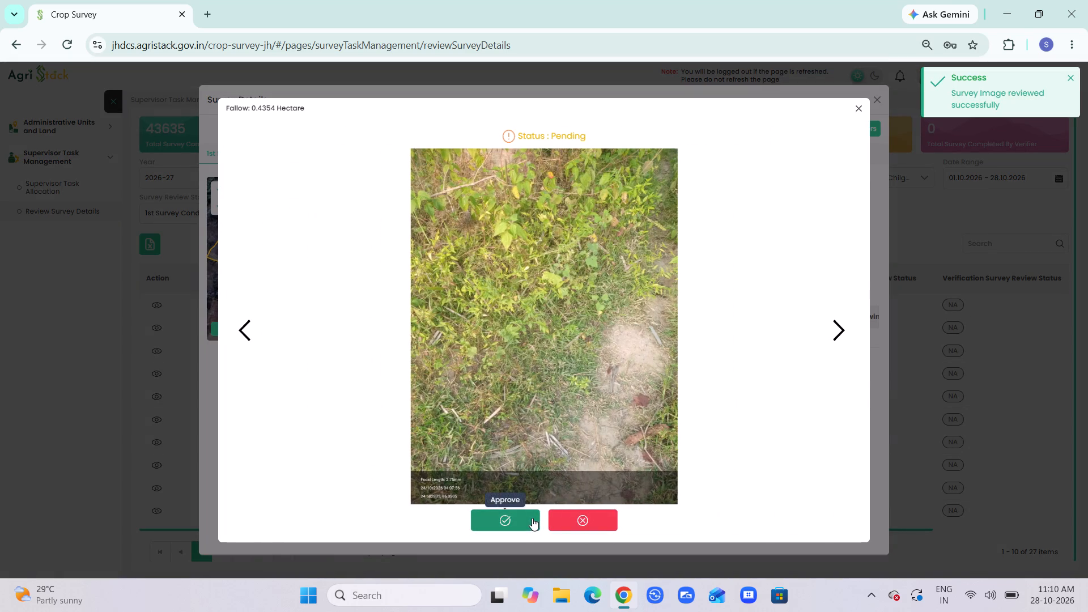
pyautogui.moveTo(627, 416); pyautogui.dragTo(575, 416)
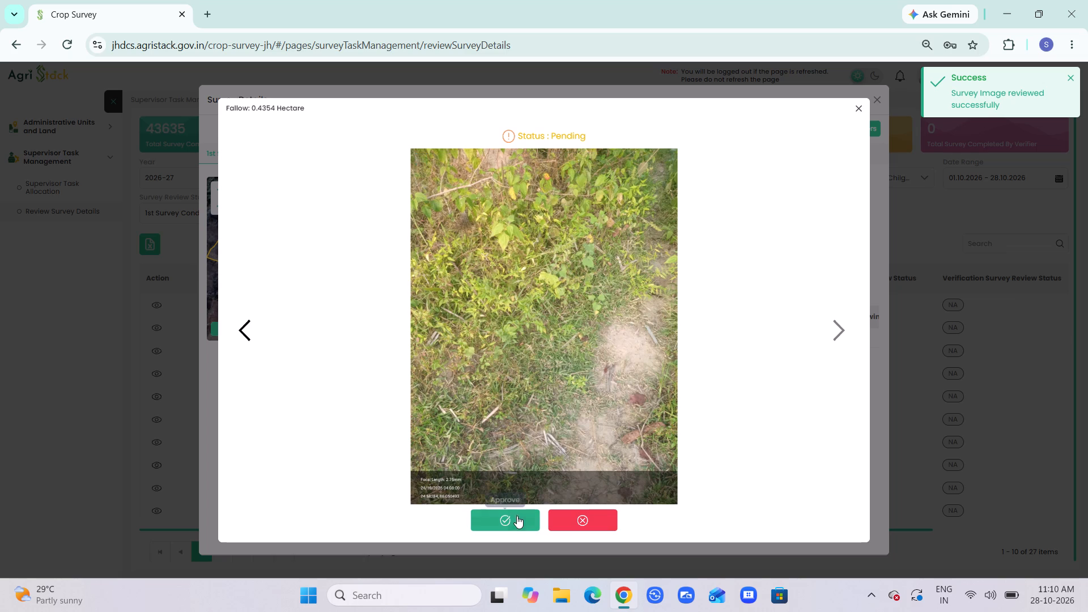
pyautogui.click(517, 517)
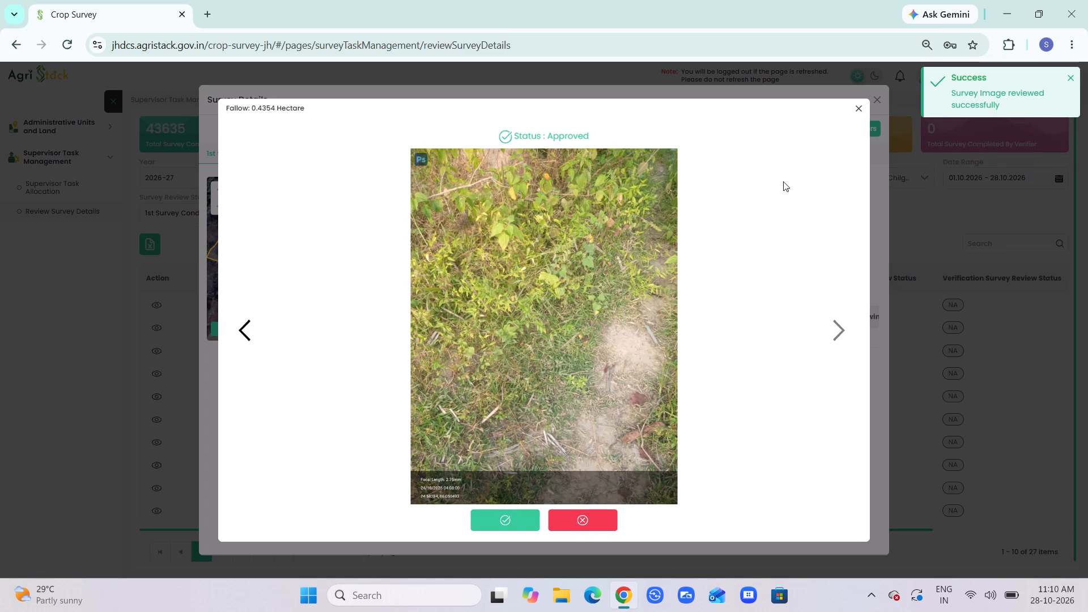
pyautogui.click(860, 105)
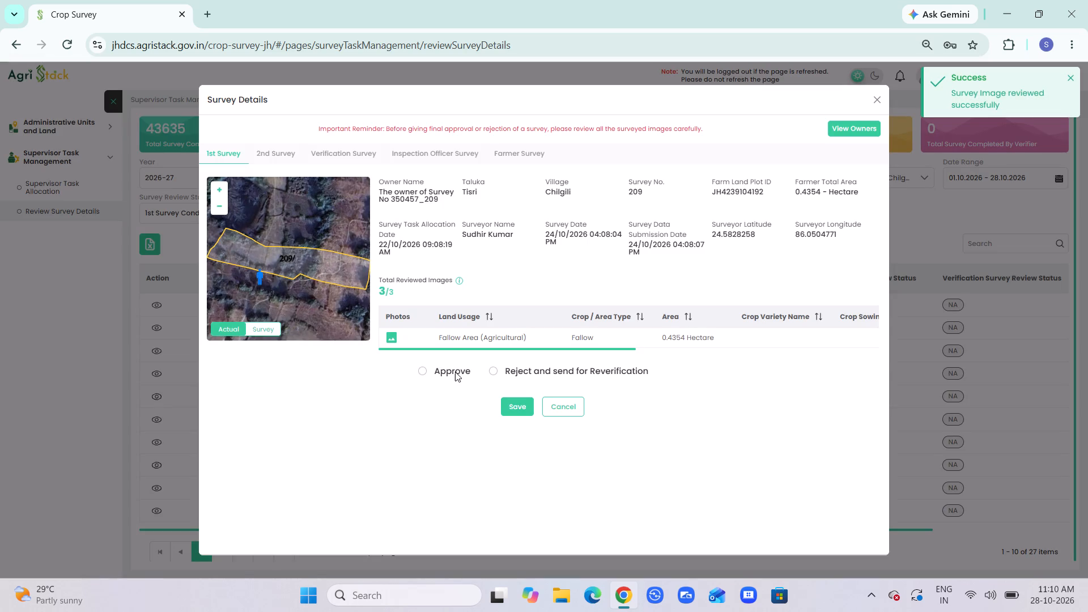
# Mark the 1st survey of survey number 209 as approved, save the review and close its details.
pyautogui.click(455, 371)
pyautogui.click(521, 407)
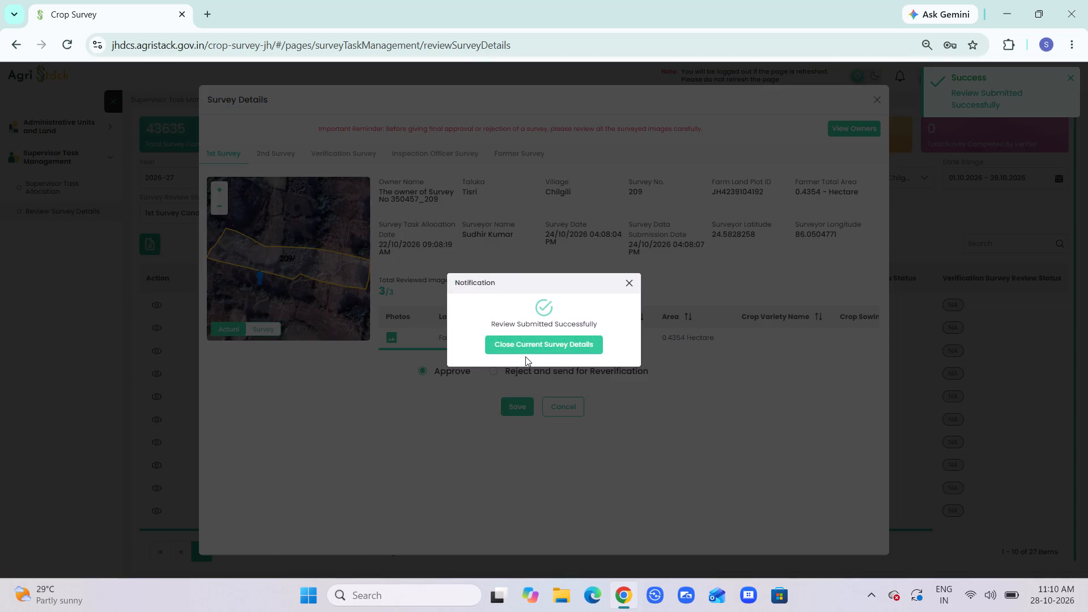
pyautogui.click(528, 347)
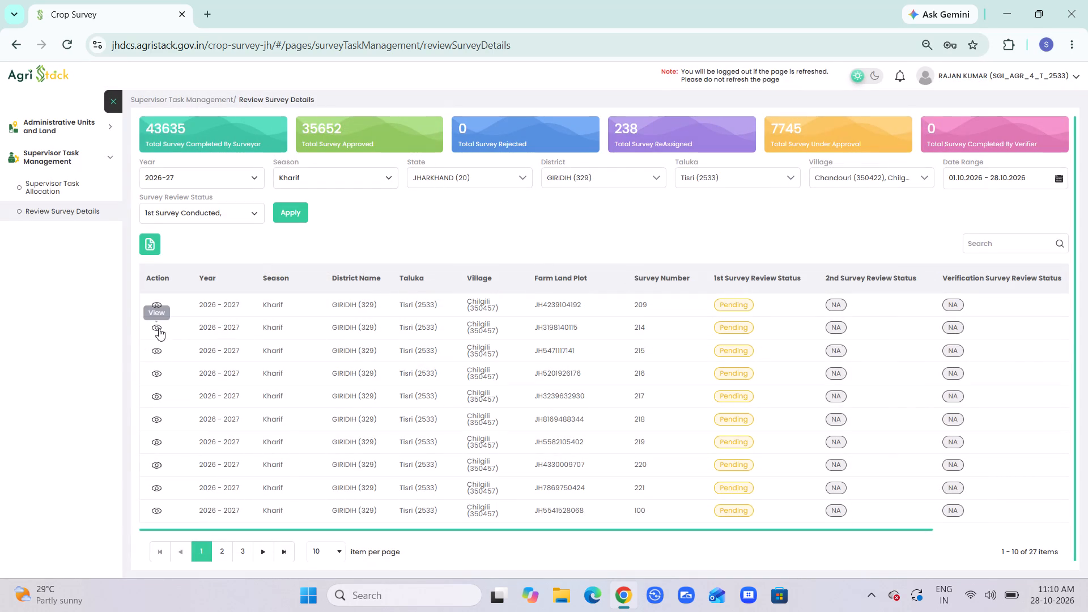
# Open the details of survey number 214 in Chilgili and approve all three of its fallow land photos.
pyautogui.click(159, 328)
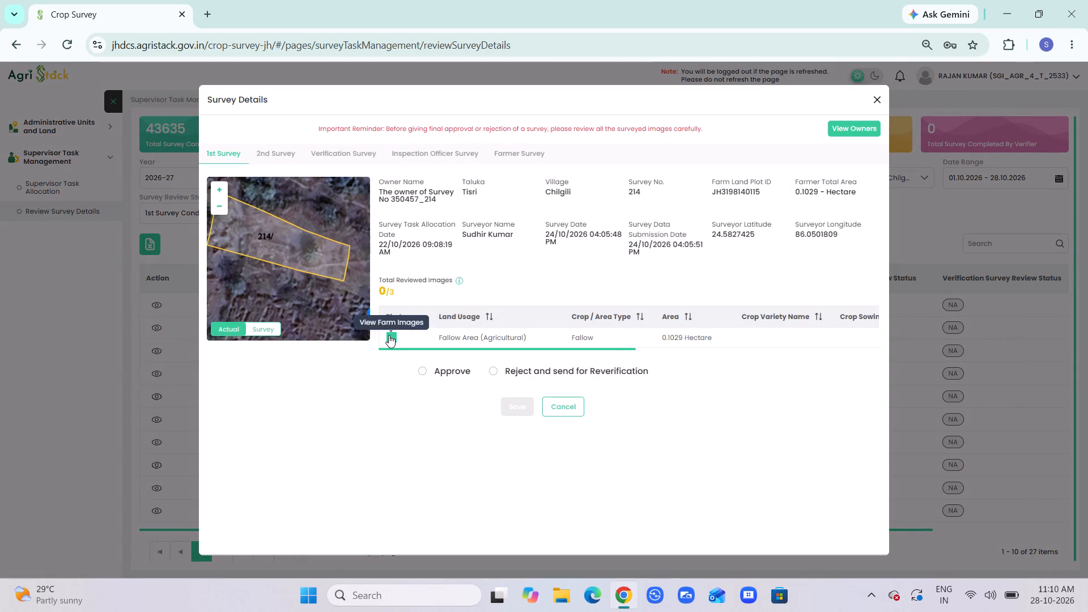
pyautogui.click(389, 335)
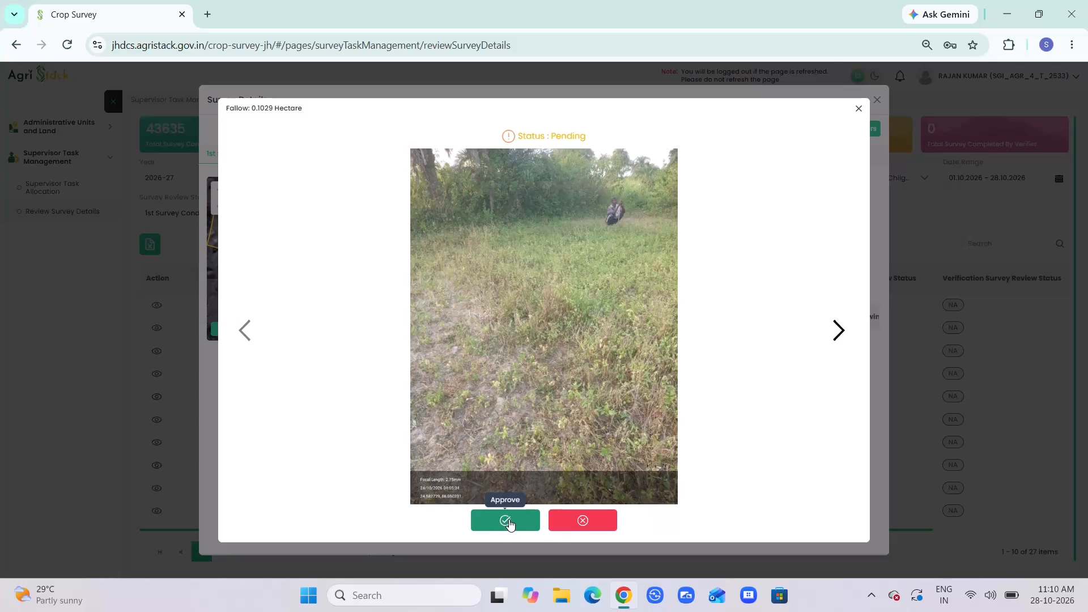
pyautogui.click(509, 519)
pyautogui.moveTo(593, 419); pyautogui.dragTo(538, 416)
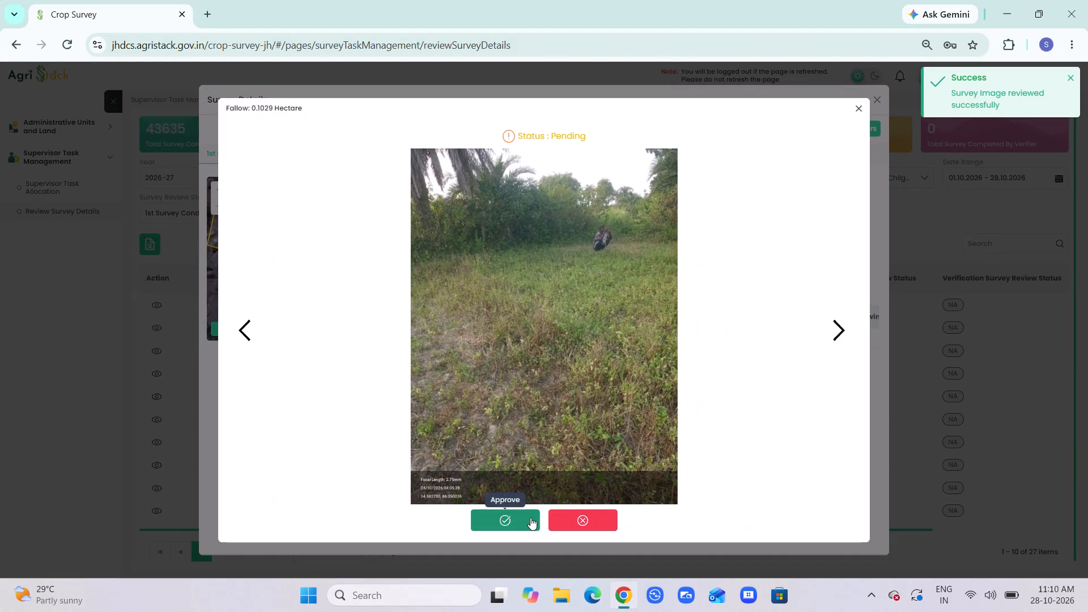
pyautogui.click(526, 517)
pyautogui.moveTo(569, 424); pyautogui.dragTo(455, 433)
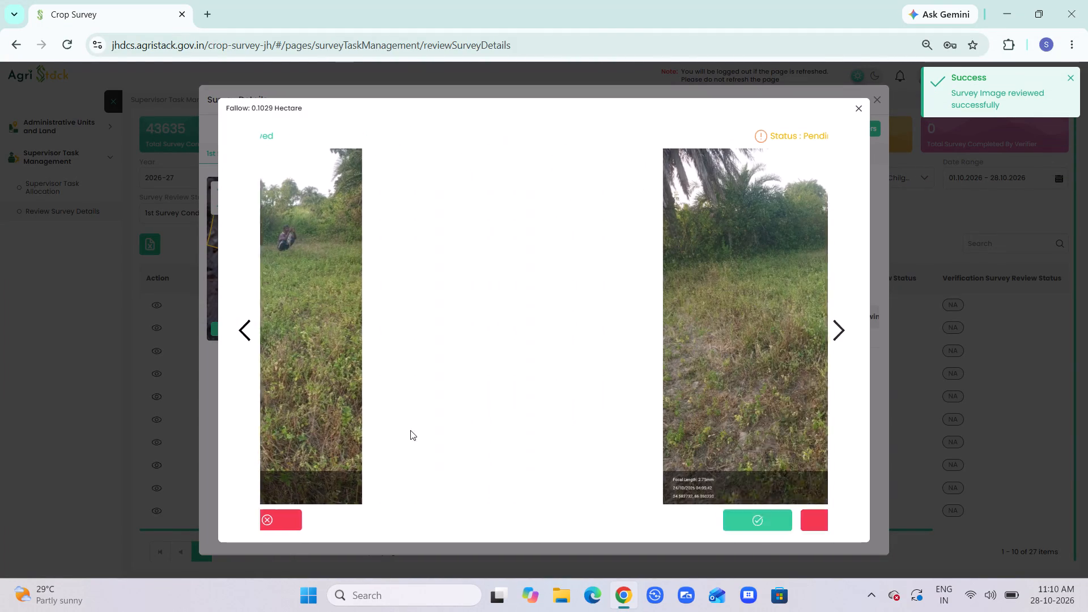
pyautogui.click(515, 521)
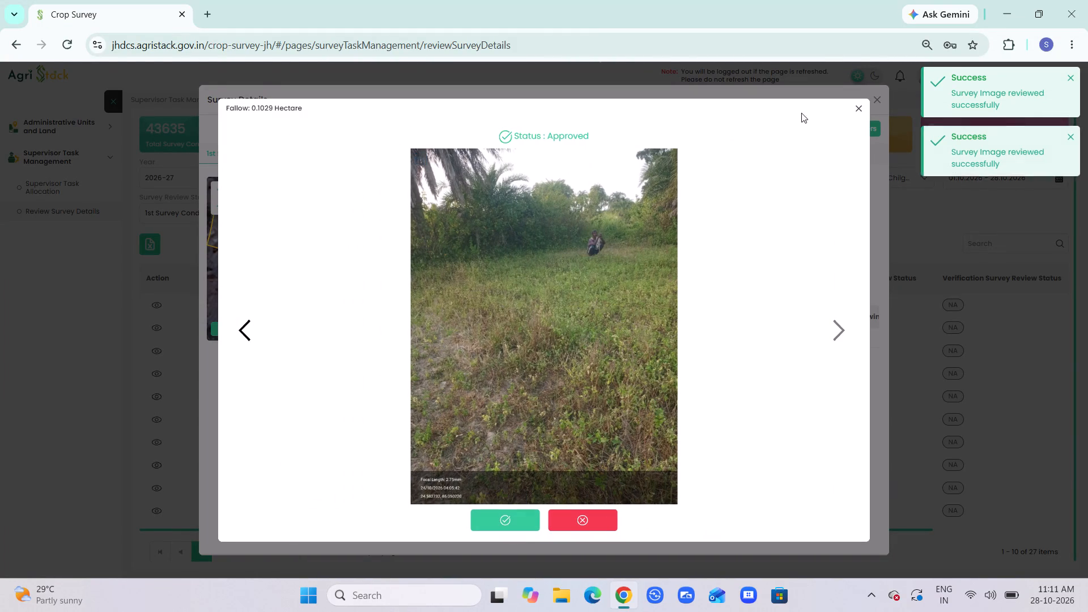
pyautogui.click(858, 104)
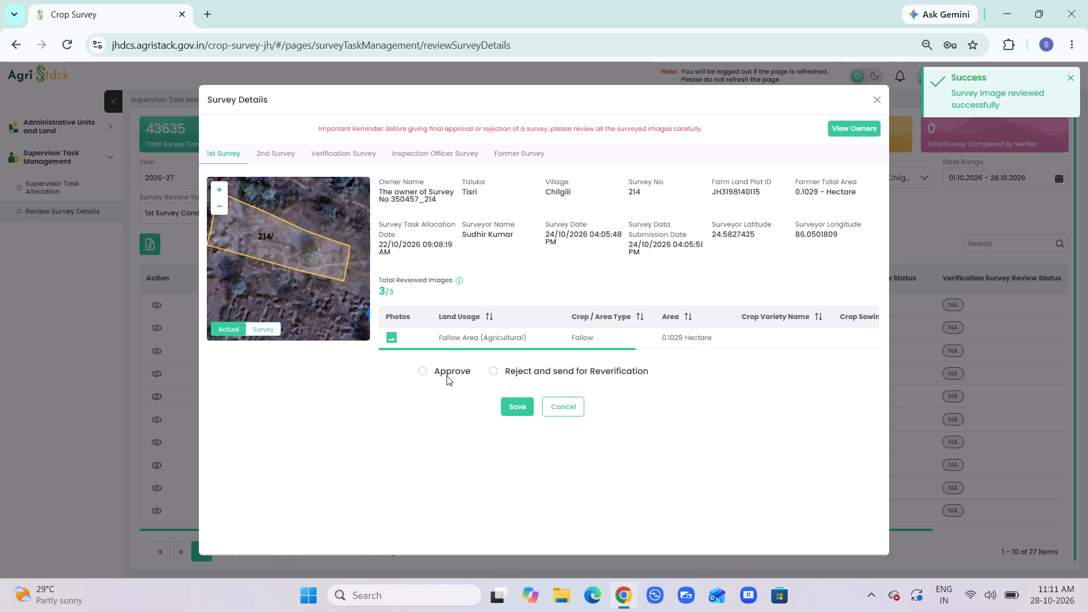
# Mark the 1st survey of survey number 214 as approved, save the review and close its details.
pyautogui.click(449, 369)
pyautogui.click(513, 407)
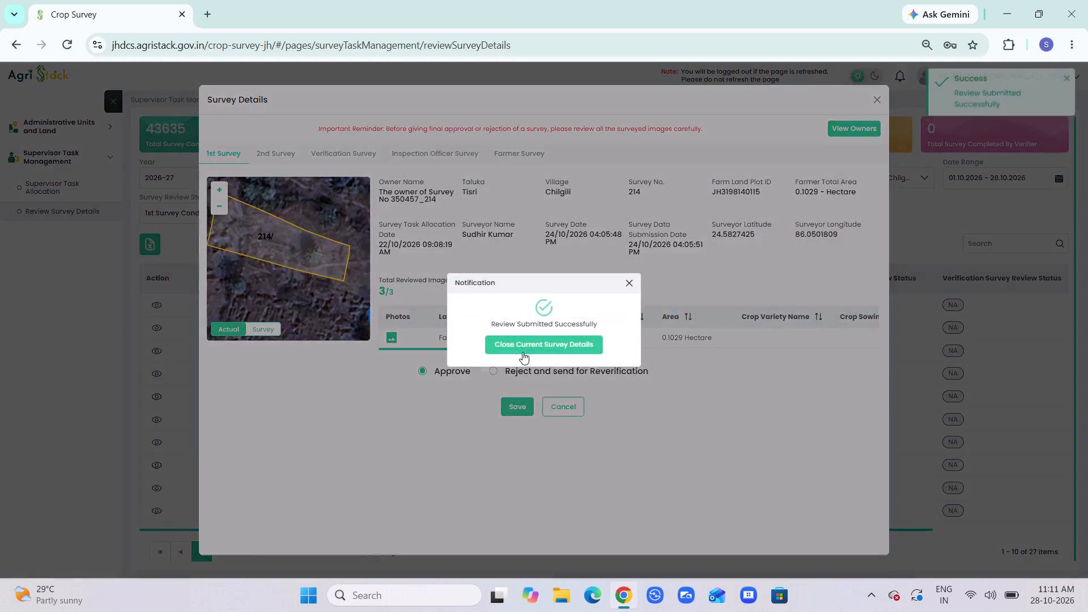
pyautogui.click(523, 350)
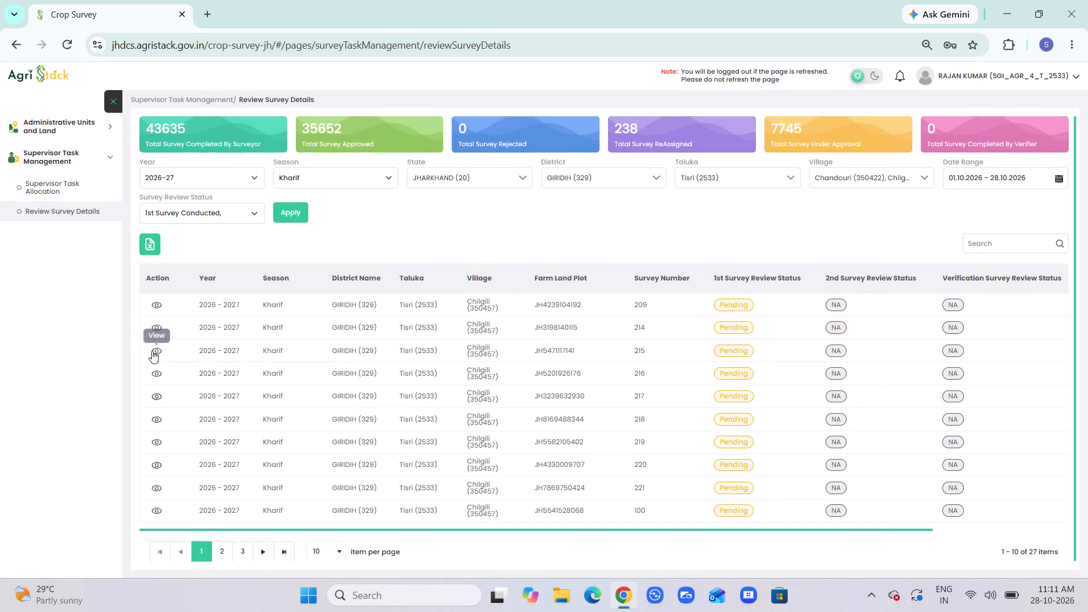
# Open the details of survey number 215 in Chilgili and approve all three of its fallow land photos.
pyautogui.click(152, 351)
pyautogui.click(390, 339)
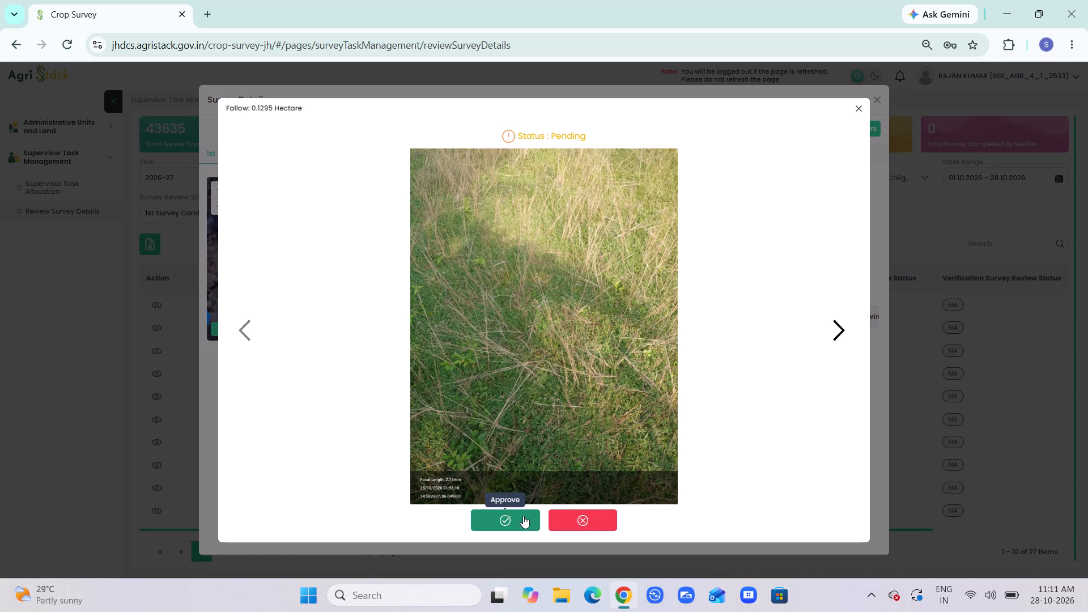
pyautogui.click(523, 516)
pyautogui.moveTo(593, 420); pyautogui.dragTo(548, 432)
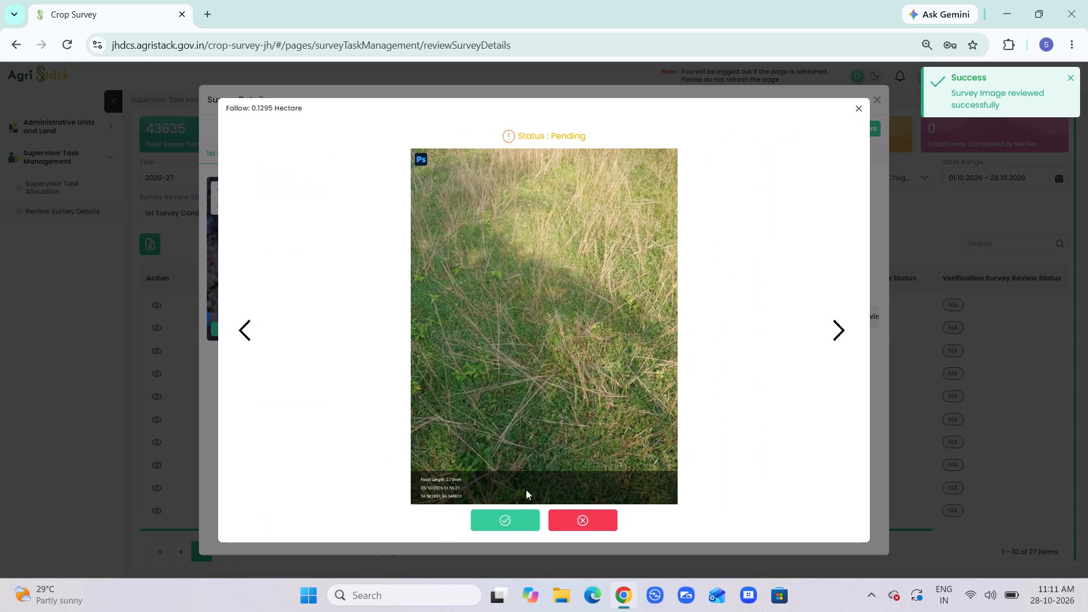
pyautogui.click(518, 516)
pyautogui.moveTo(580, 414); pyautogui.dragTo(554, 424)
pyautogui.click(521, 517)
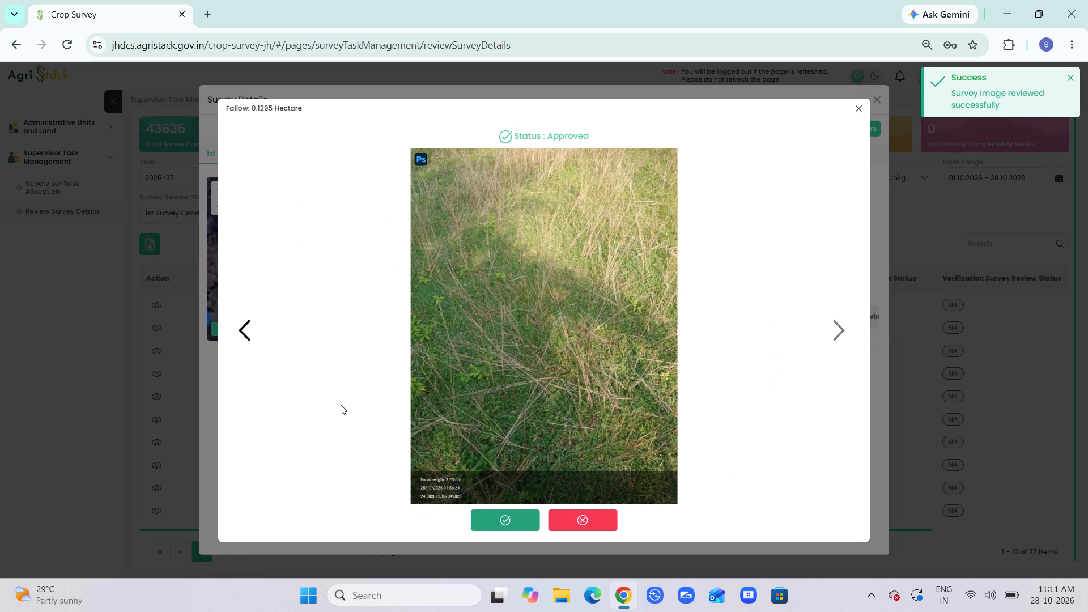
pyautogui.click(857, 105)
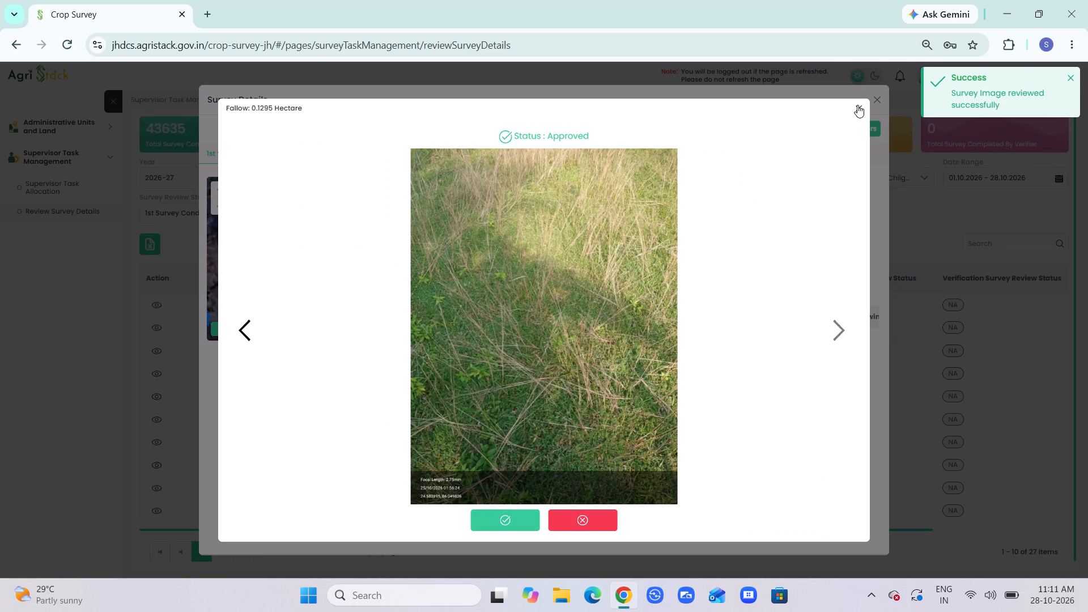
# Save the 1st survey of survey number 215 as approved, then briefly reopen its details and close them.
pyautogui.click(452, 369)
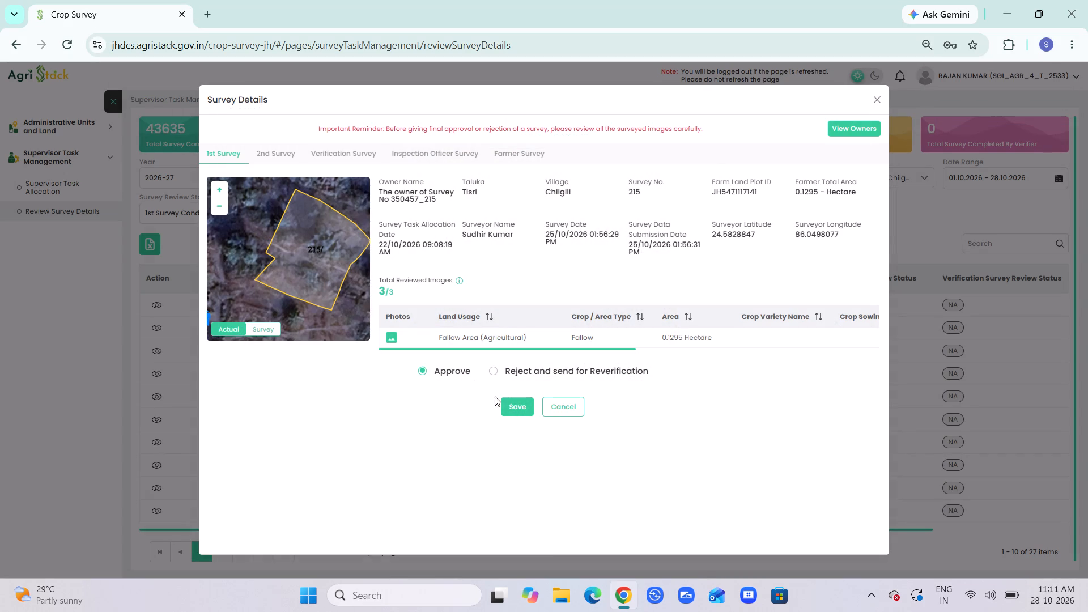
pyautogui.click(511, 402)
pyautogui.click(503, 342)
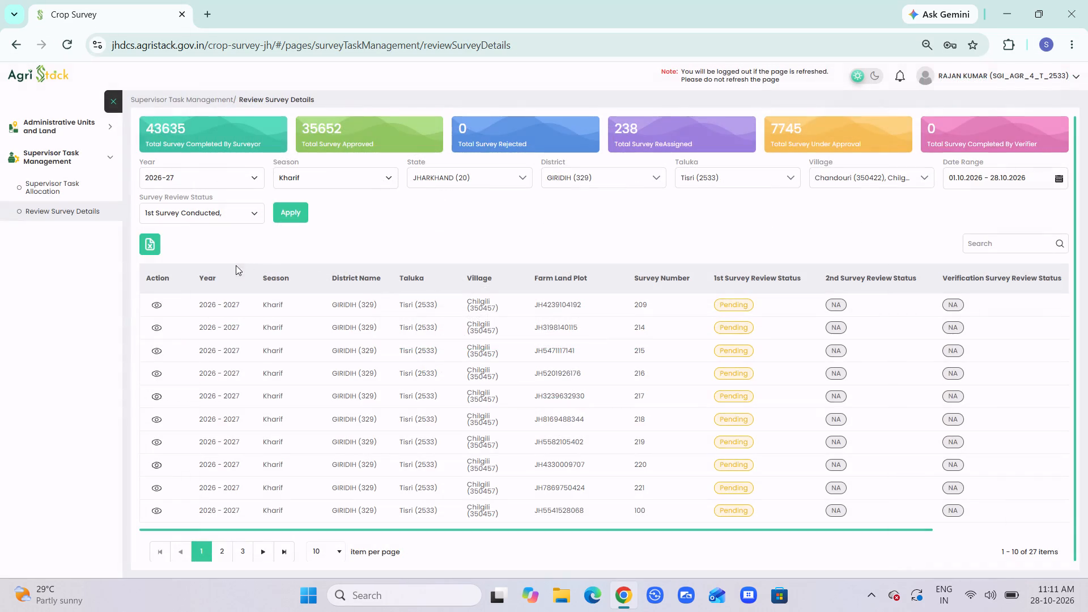
pyautogui.click(157, 348)
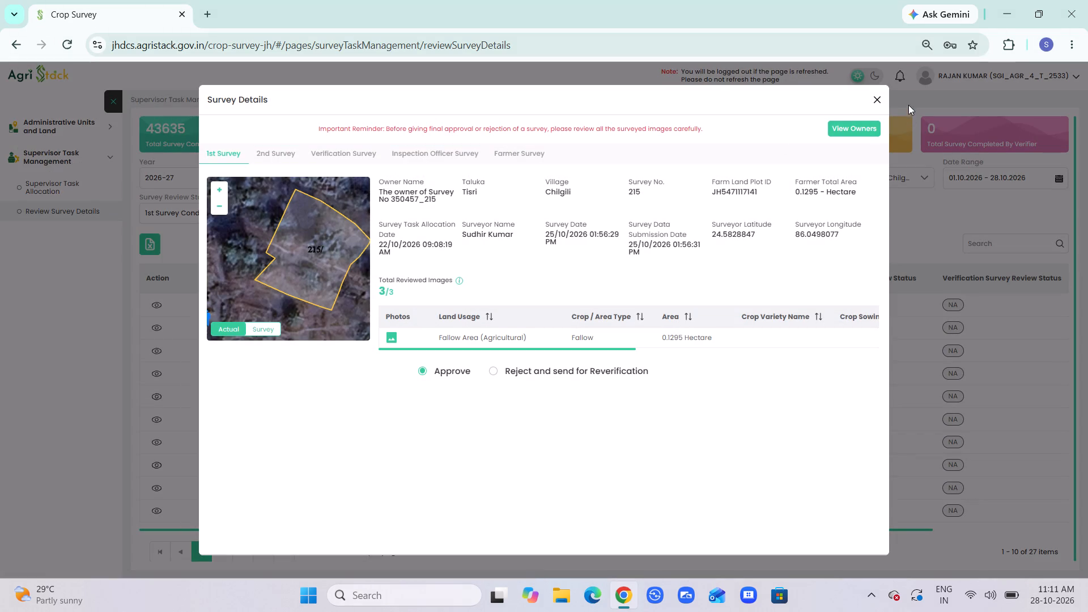
pyautogui.click(877, 102)
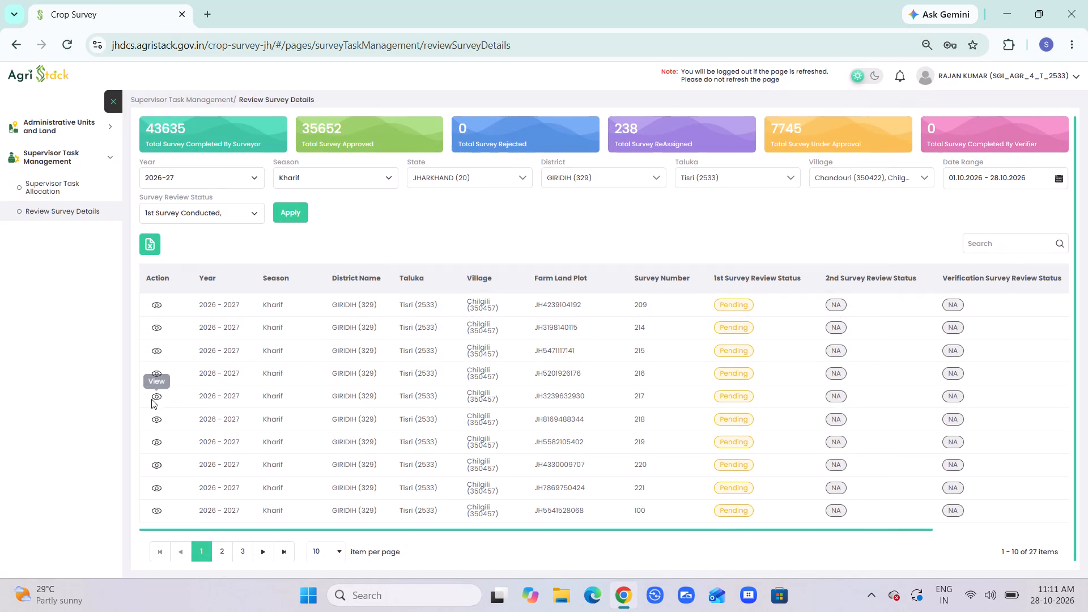
# Open the details of survey number 217 in Chilgili and approve all three of its fallow land photos.
pyautogui.click(157, 398)
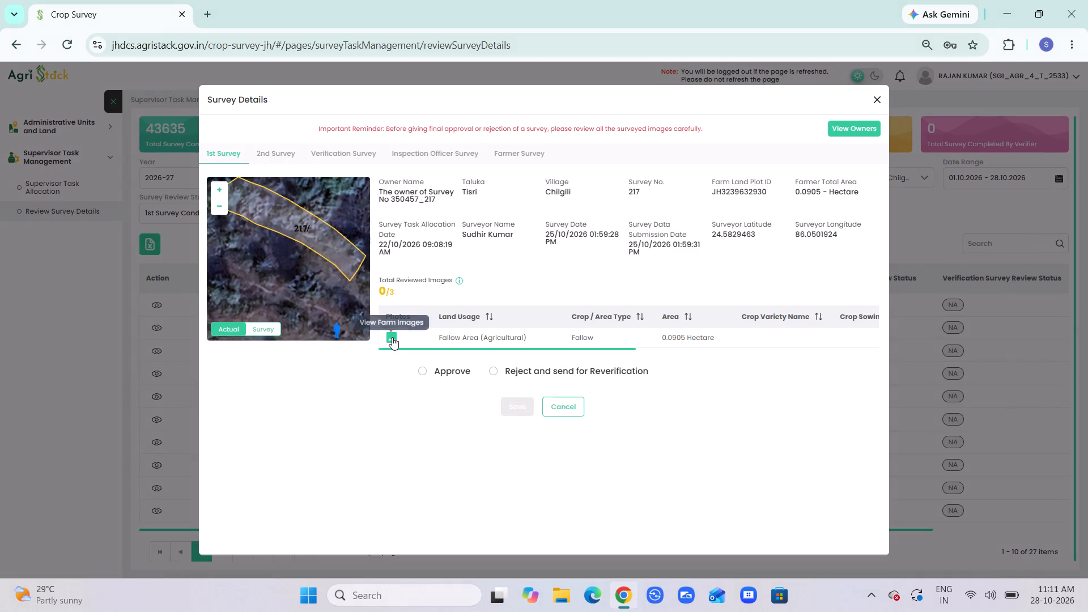
pyautogui.click(392, 337)
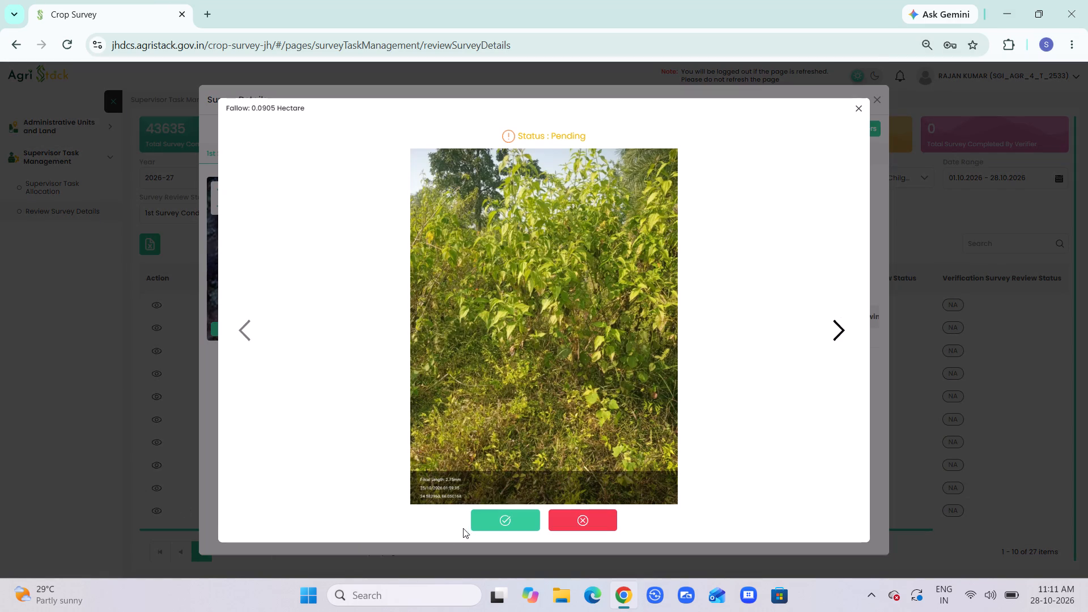
pyautogui.click(513, 519)
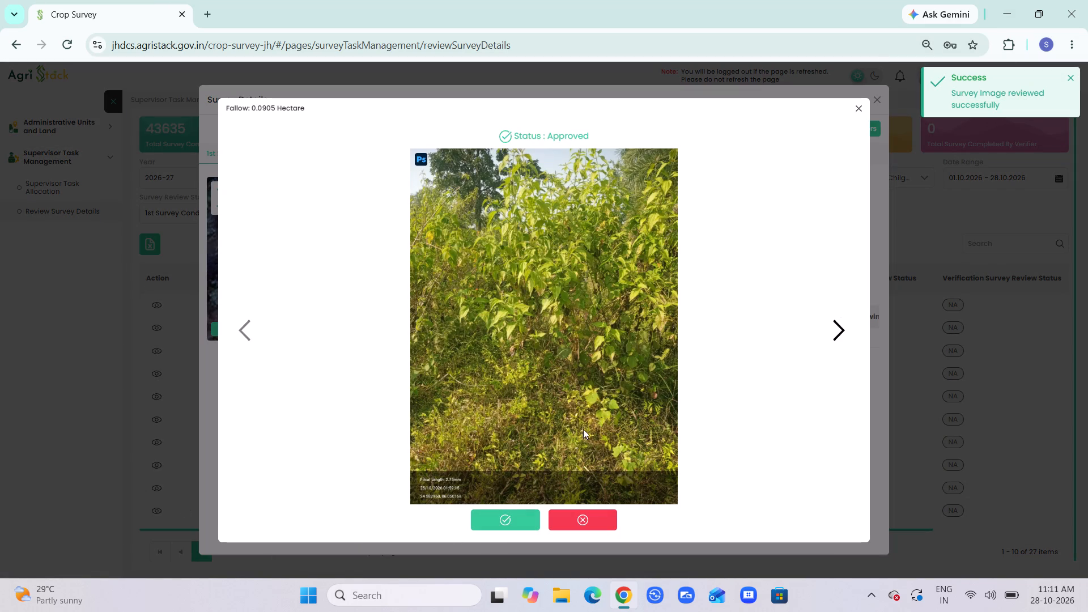
pyautogui.moveTo(597, 423); pyautogui.dragTo(552, 428)
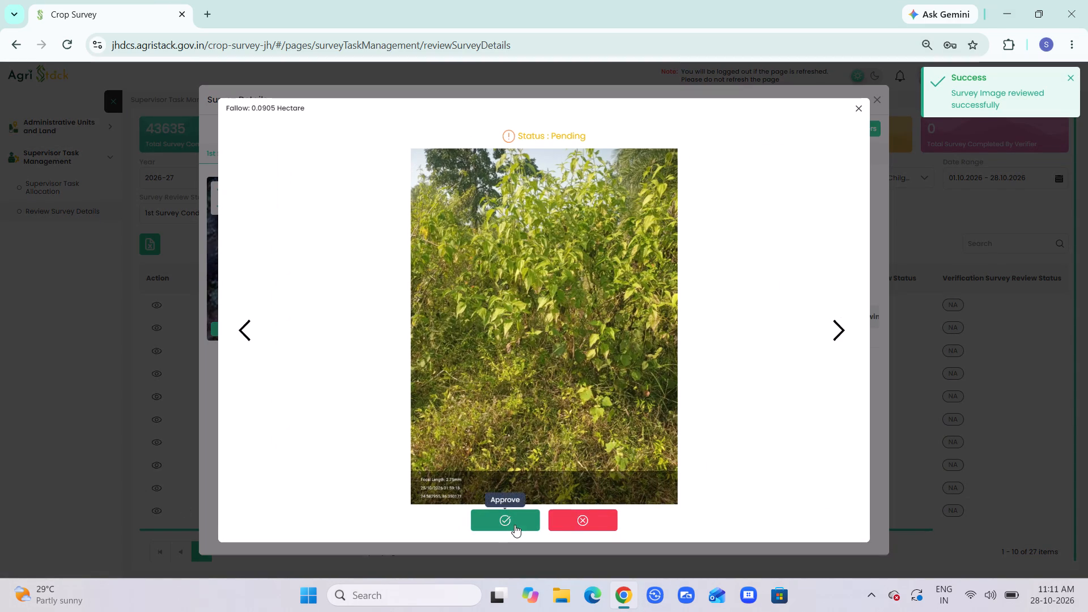
pyautogui.click(513, 518)
pyautogui.moveTo(617, 440); pyautogui.dragTo(529, 444)
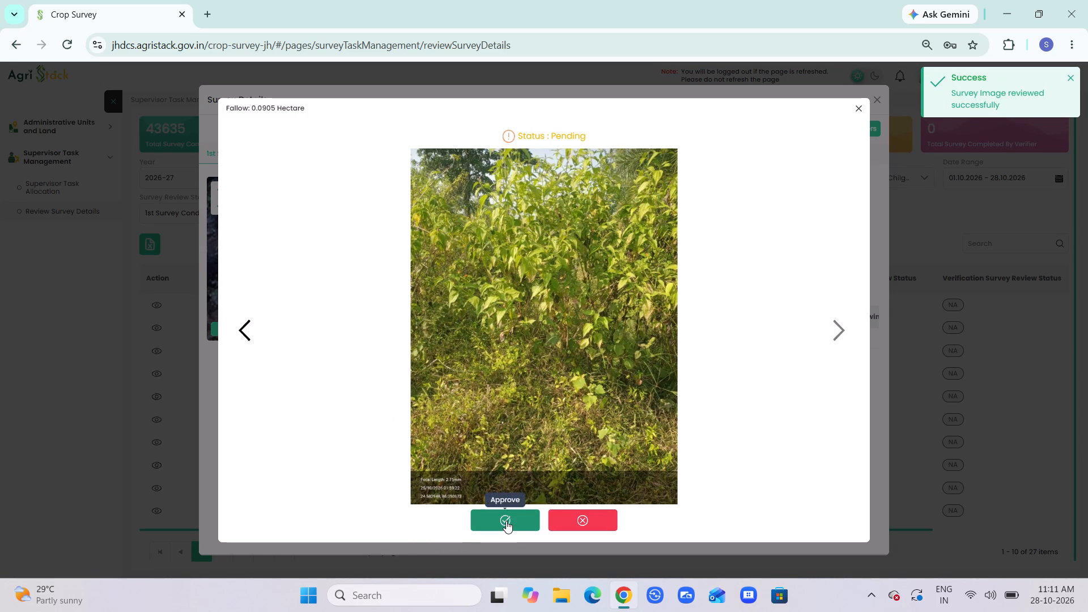
pyautogui.click(507, 521)
pyautogui.click(861, 108)
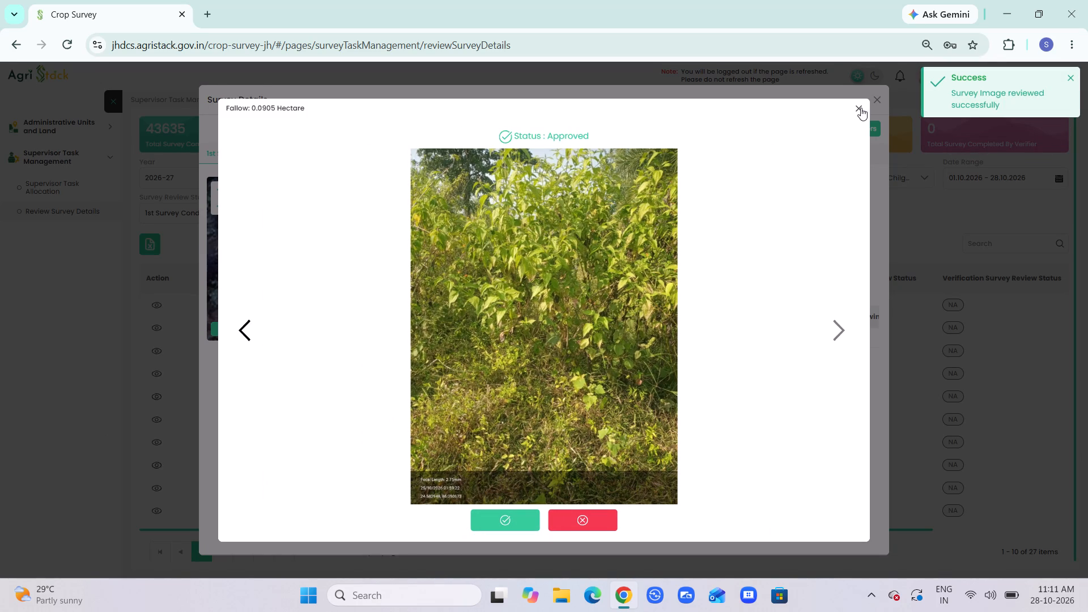
# Mark the 1st survey of survey number 217 as approved, save the review and close its details.
pyautogui.click(445, 371)
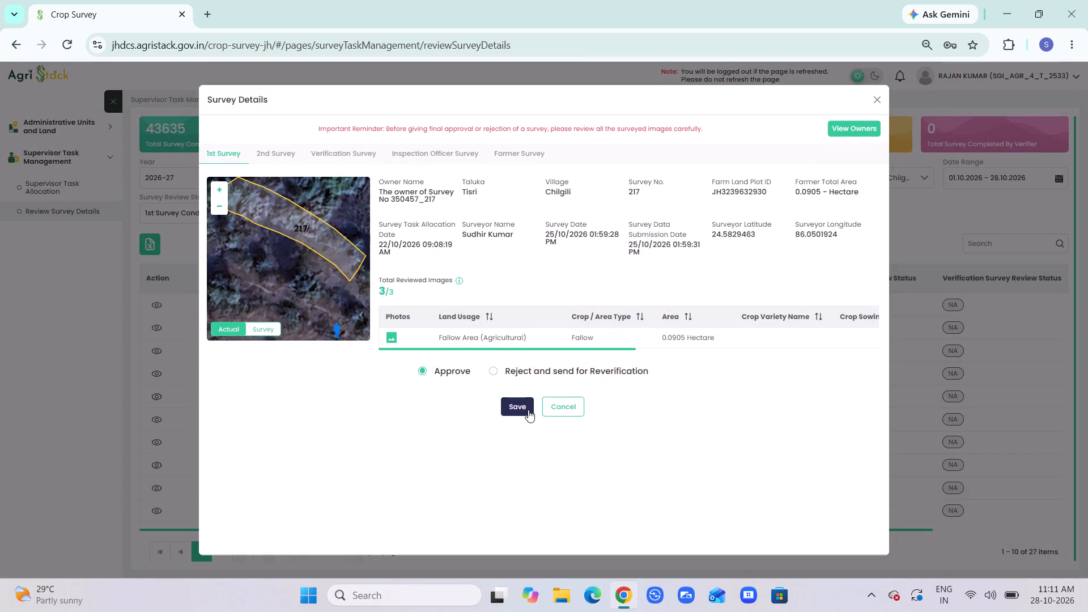
pyautogui.click(521, 409)
pyautogui.click(534, 341)
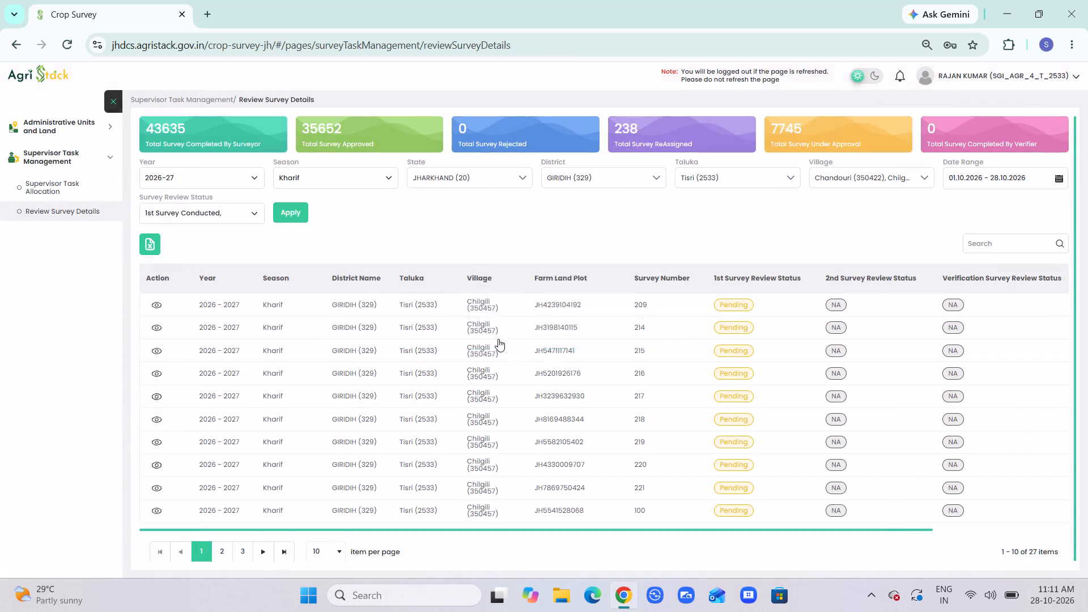
# Open the details of survey number 219 in Chilgili and approve all three of its fallow land photos.
pyautogui.click(160, 435)
pyautogui.click(158, 441)
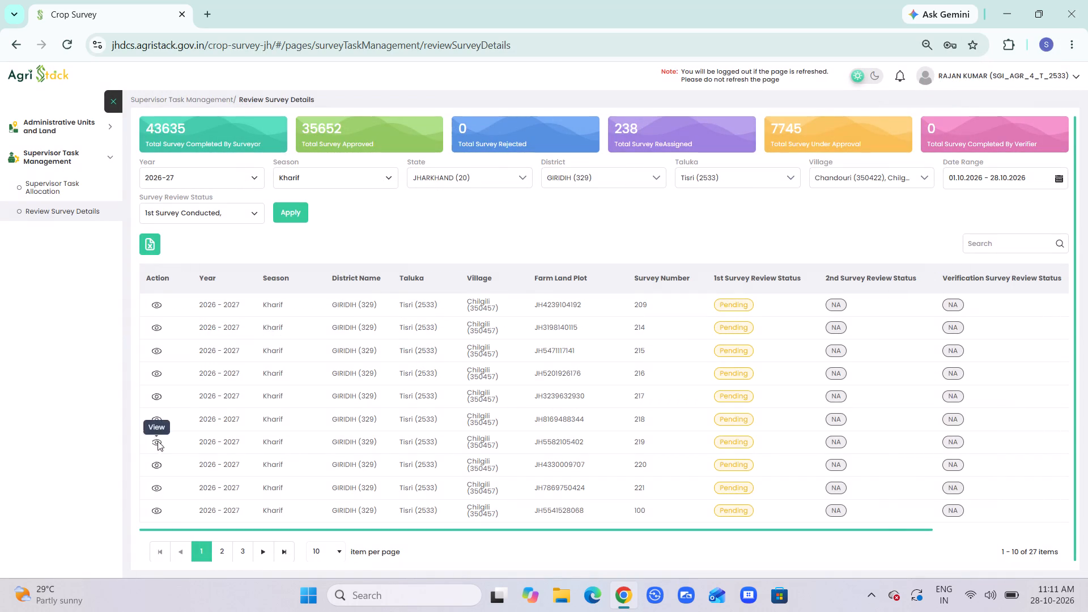
pyautogui.click(393, 336)
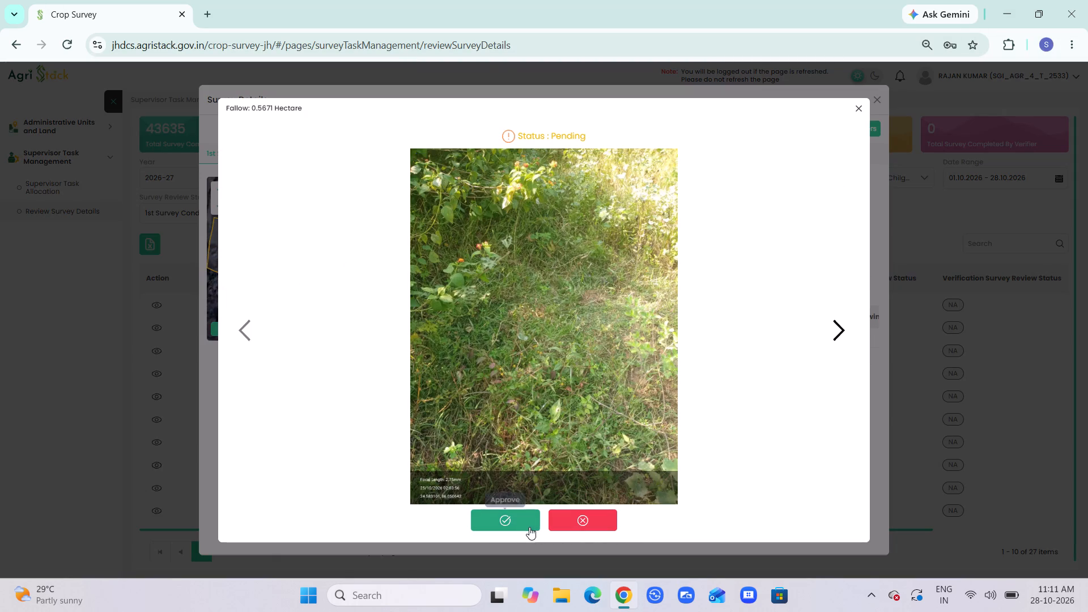
pyautogui.click(524, 525)
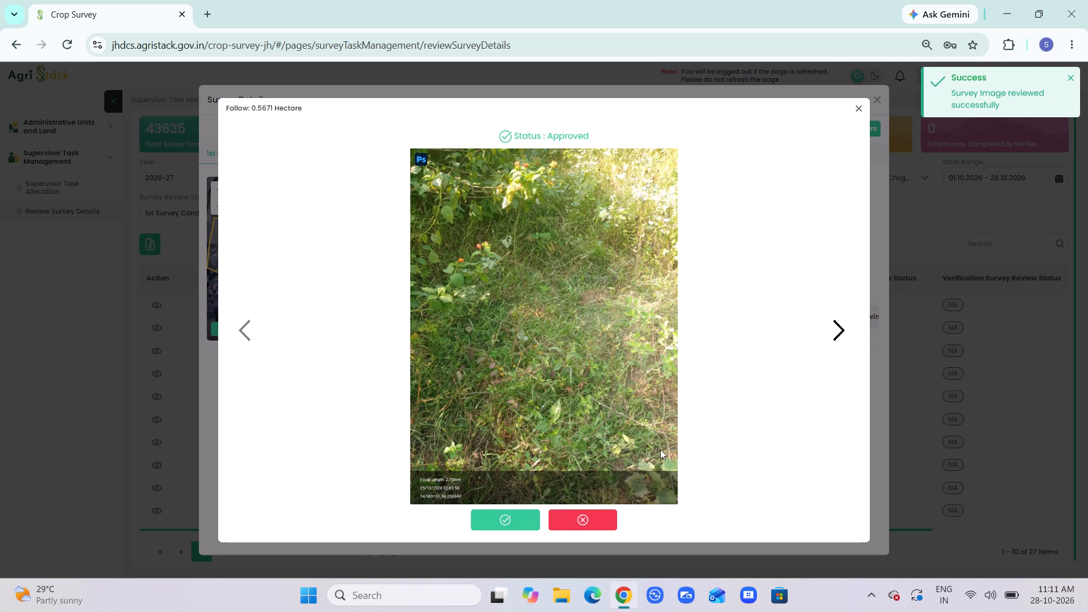
pyautogui.moveTo(658, 450); pyautogui.dragTo(620, 457)
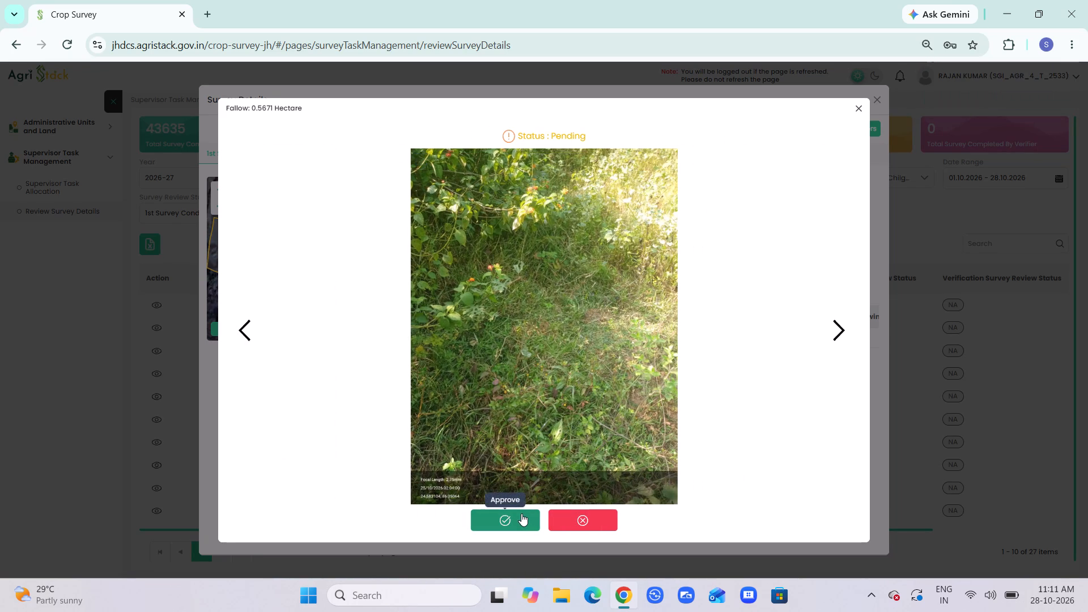
pyautogui.click(521, 513)
pyautogui.moveTo(653, 389); pyautogui.dragTo(573, 413)
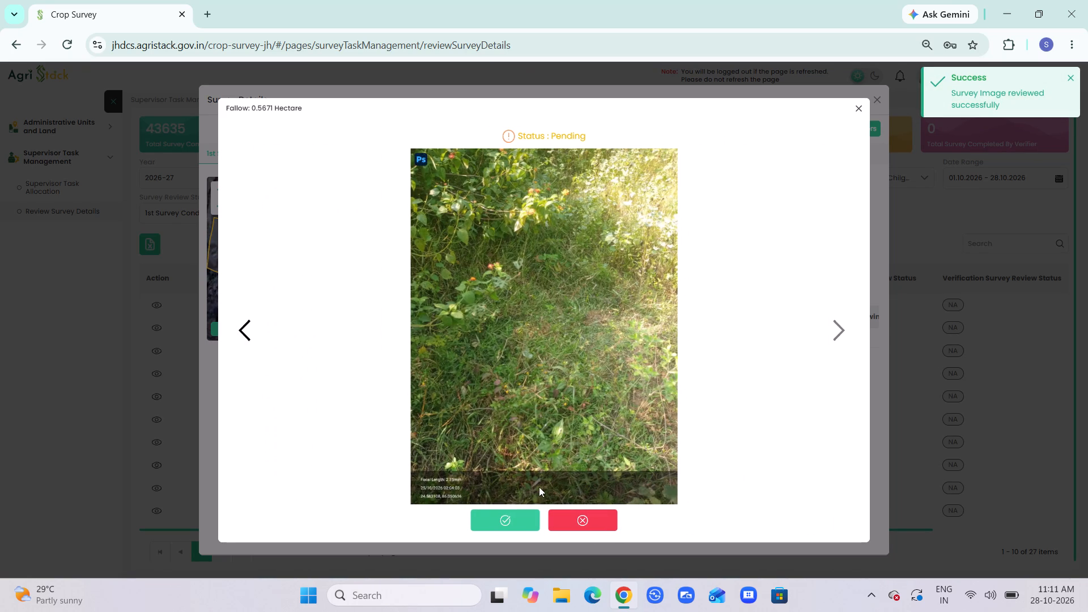
pyautogui.click(524, 517)
pyautogui.click(857, 108)
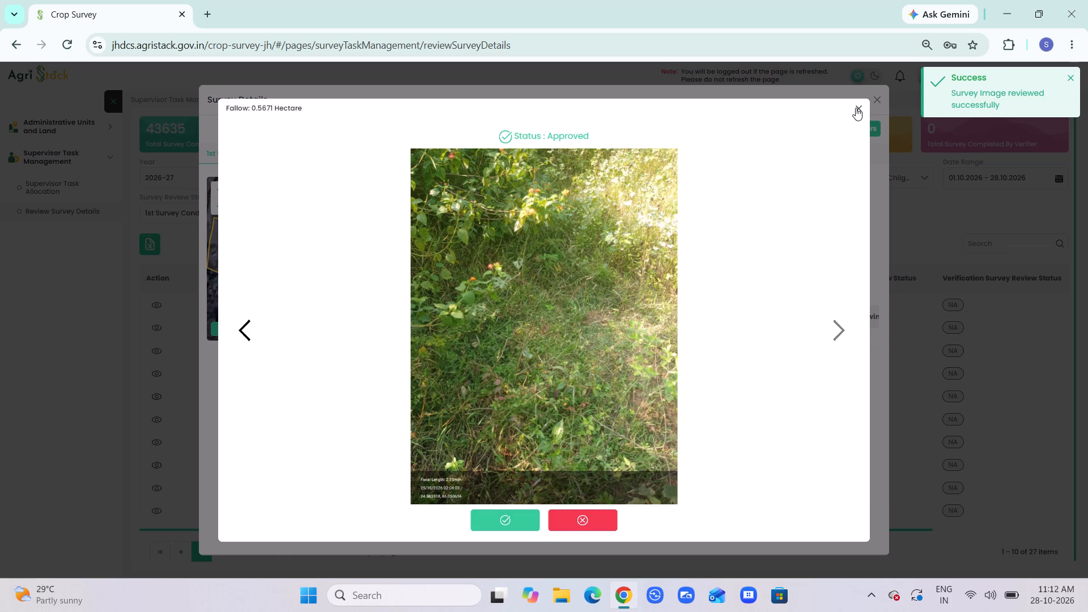
# Mark the 1st survey of survey number 219 as approved, save the review and close its details.
pyautogui.click(450, 371)
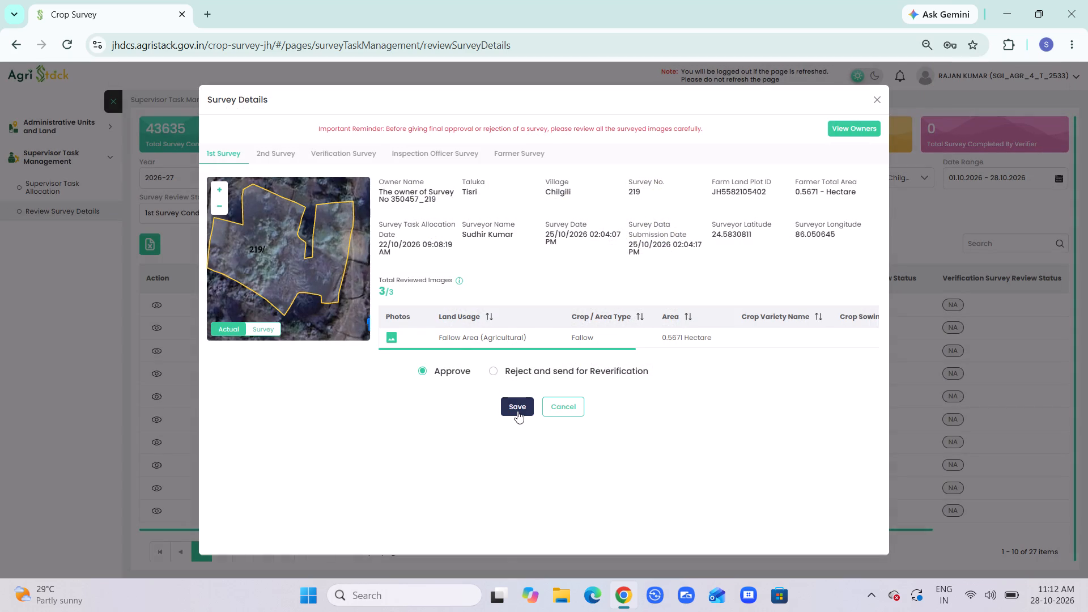
pyautogui.click(518, 409)
pyautogui.click(516, 344)
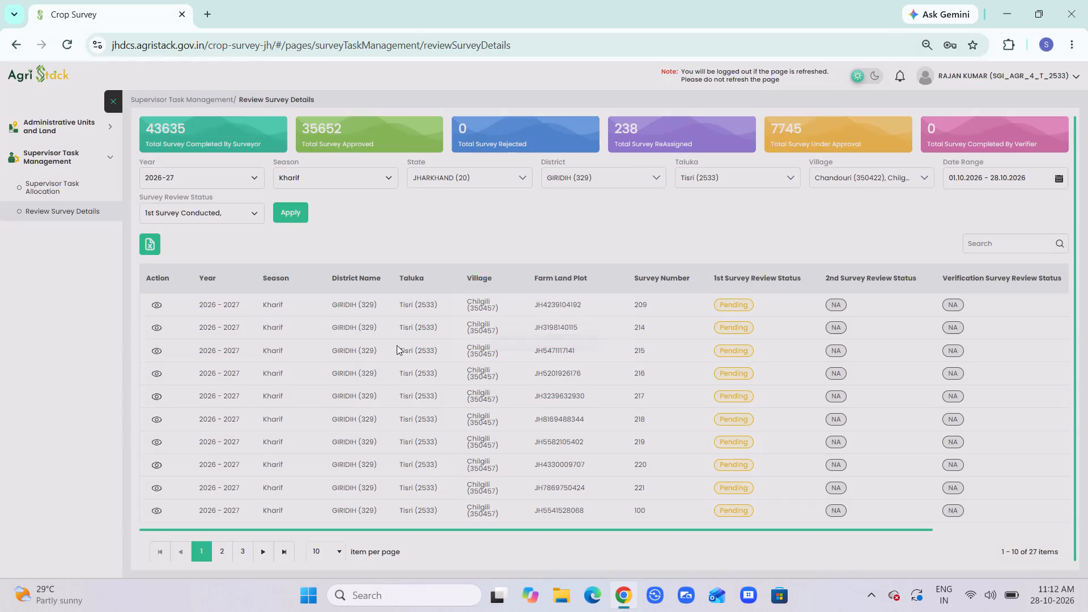
pyautogui.click(158, 470)
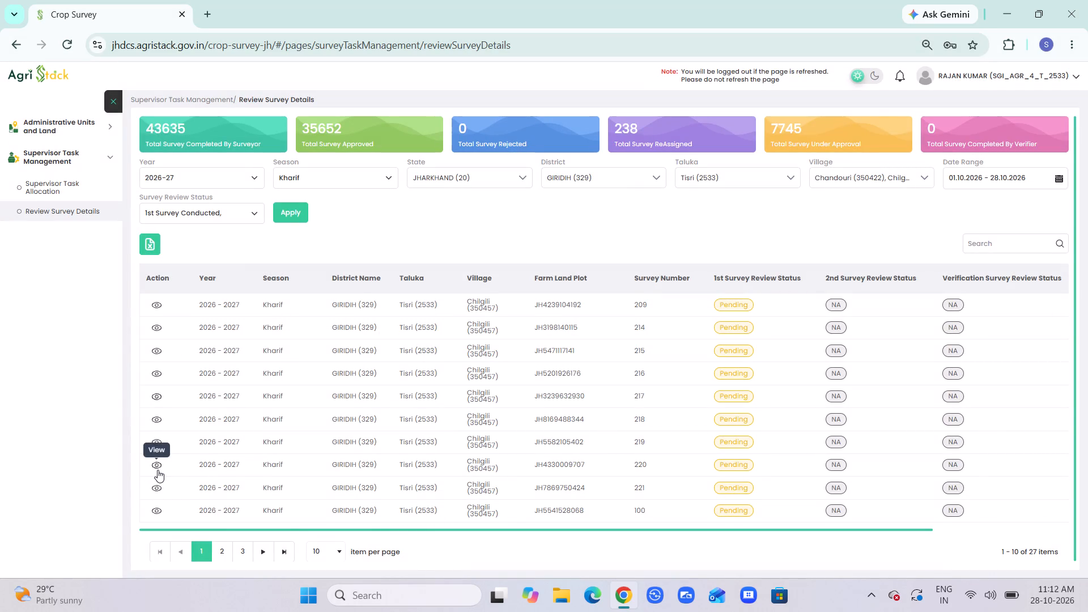
pyautogui.click(390, 335)
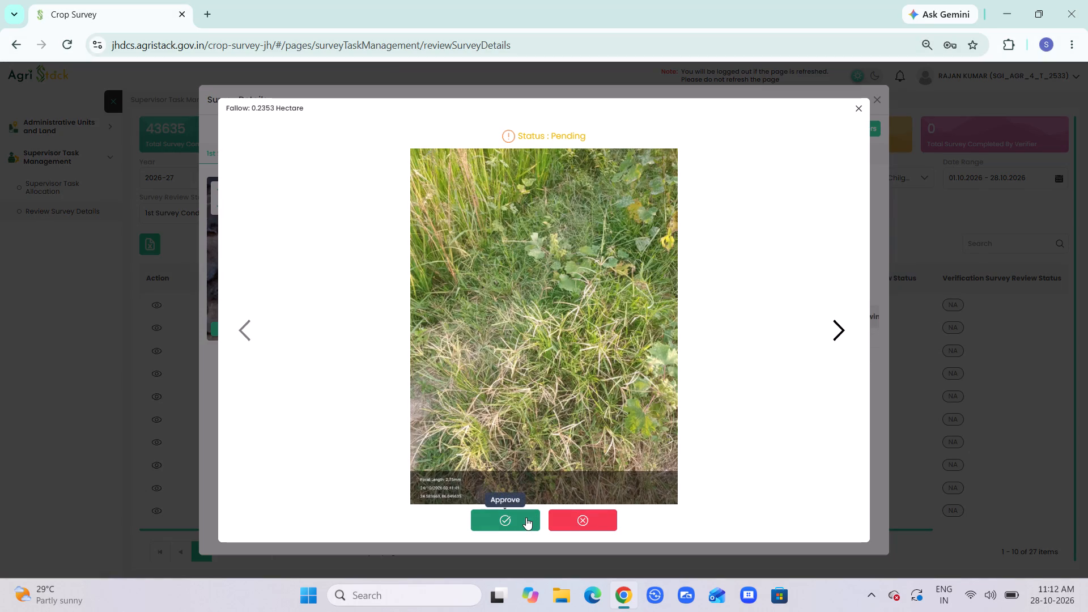
pyautogui.click(526, 517)
pyautogui.moveTo(670, 412); pyautogui.dragTo(622, 420)
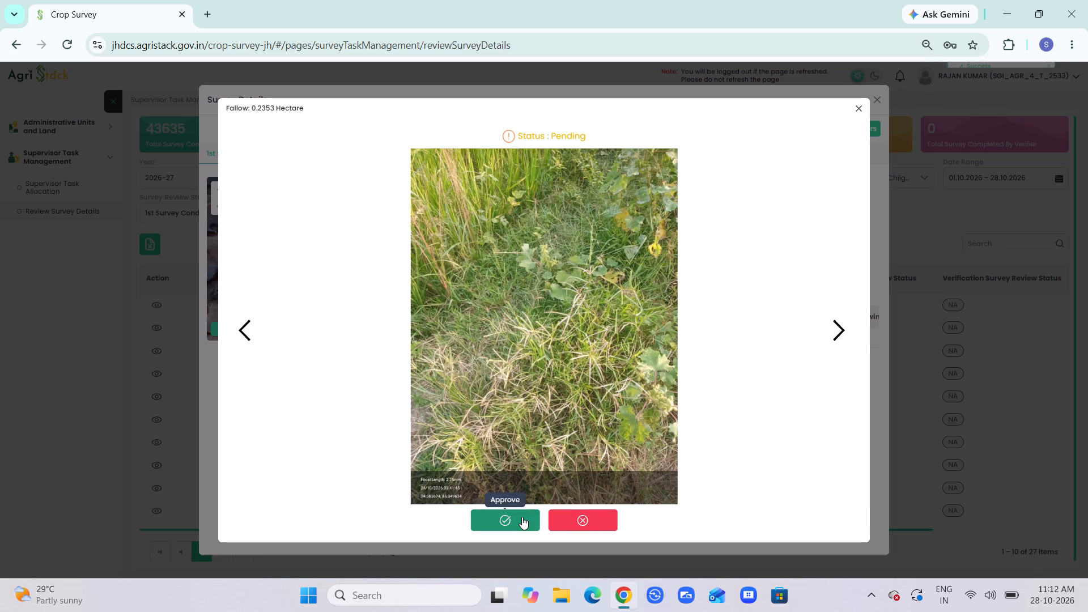
pyautogui.click(522, 517)
pyautogui.moveTo(598, 439); pyautogui.dragTo(569, 441)
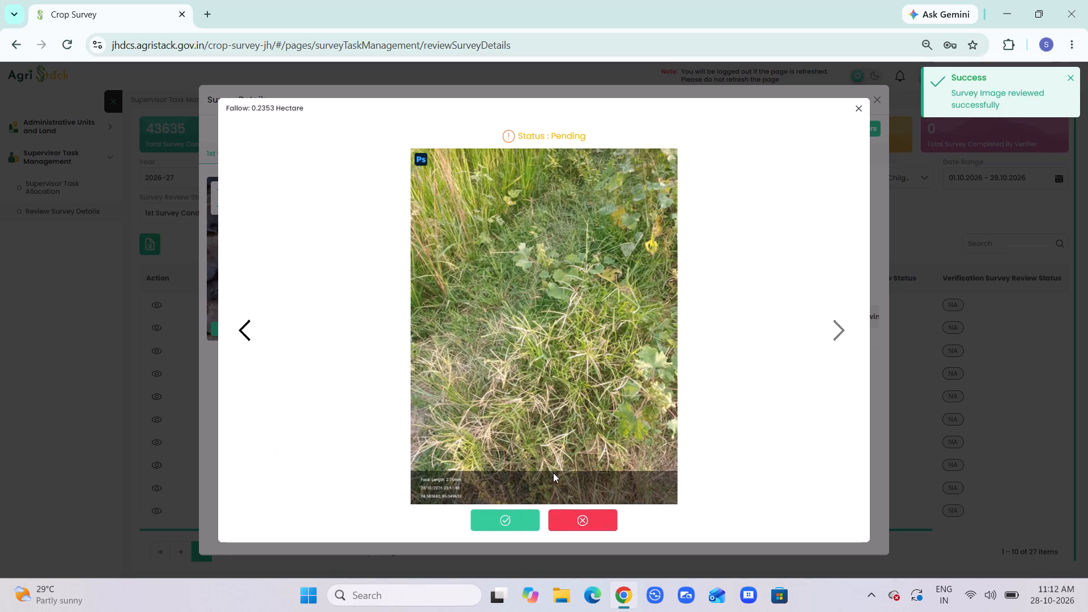
pyautogui.click(518, 518)
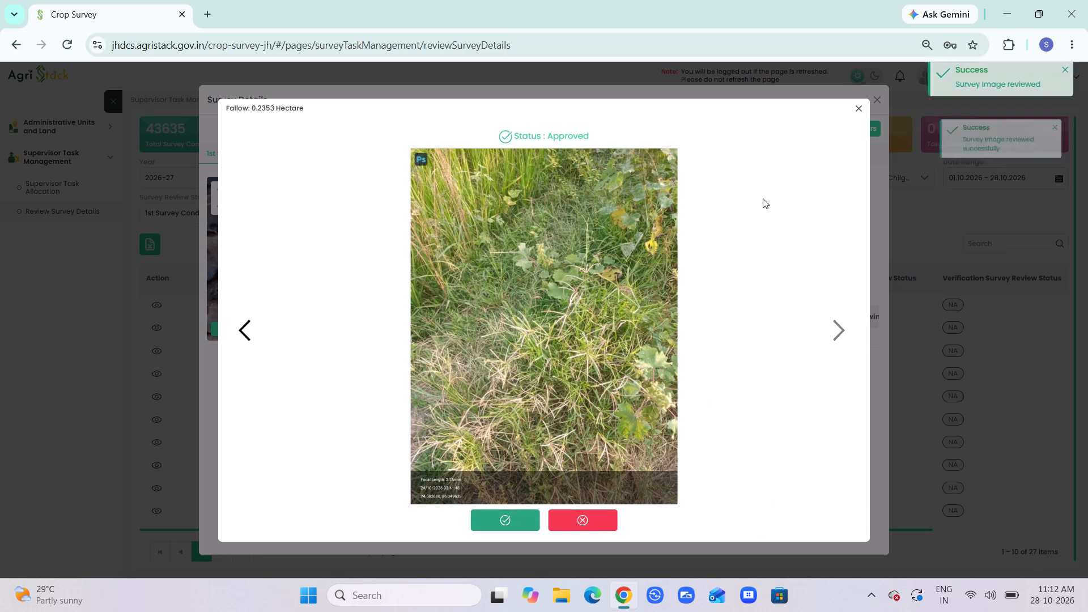
pyautogui.click(860, 106)
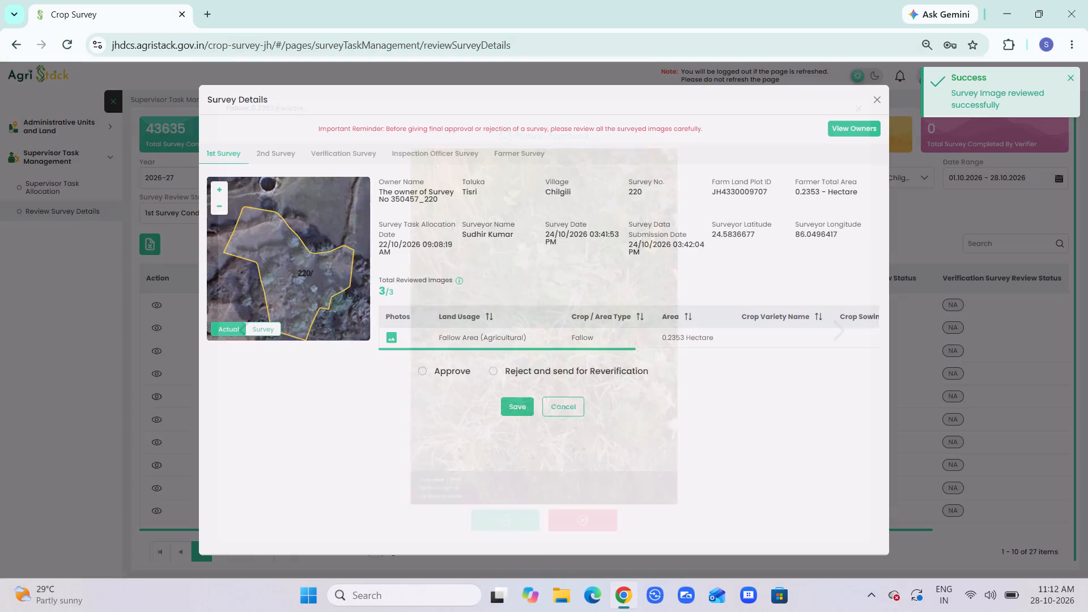
# Mark the 1st survey of survey number 220 as approved, save the review and close its details.
pyautogui.click(436, 376)
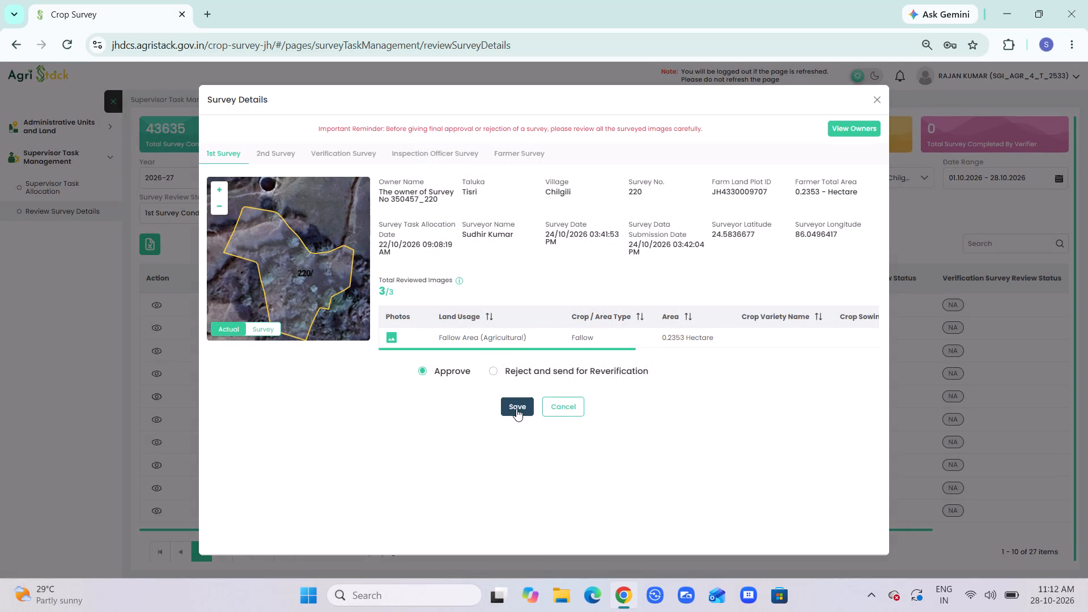
pyautogui.click(515, 409)
pyautogui.click(534, 346)
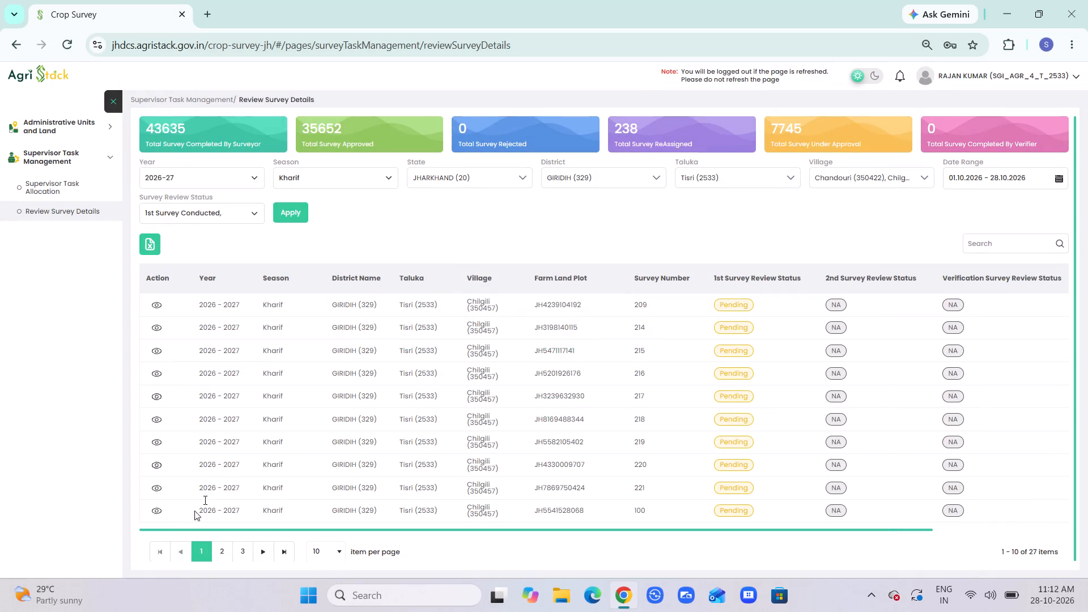
# Open the details of survey number 221 in Chilgili and approve all three of its fallow land photos.
pyautogui.click(157, 487)
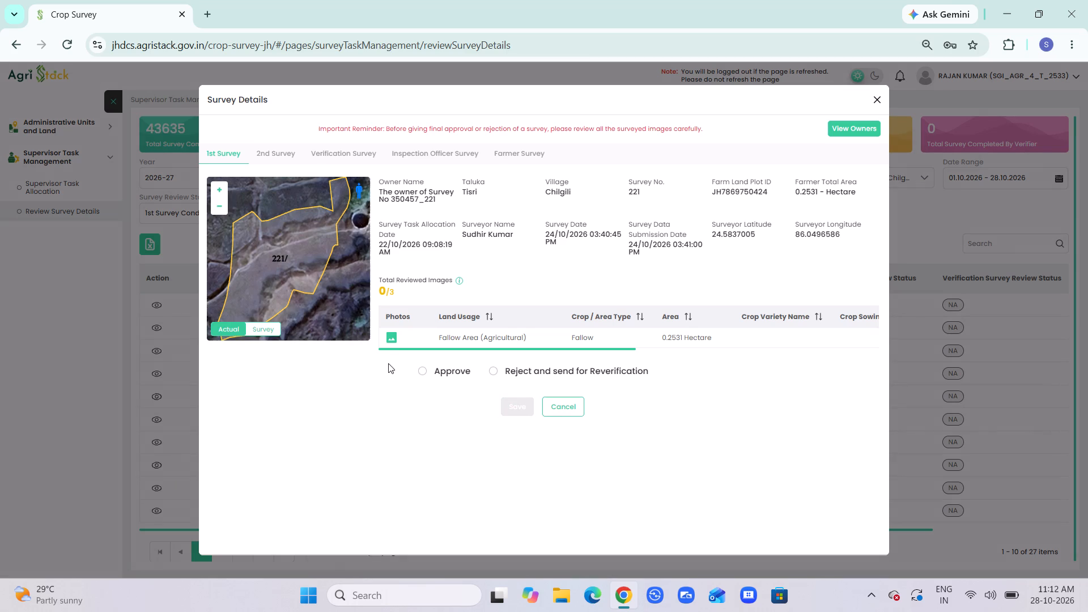
pyautogui.click(392, 339)
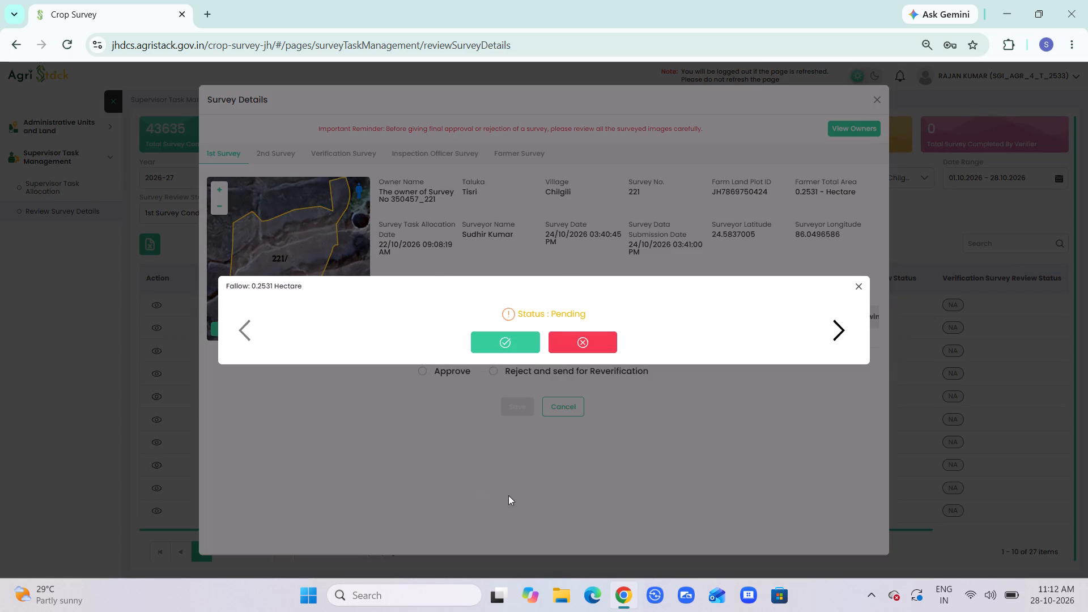
pyautogui.click(522, 518)
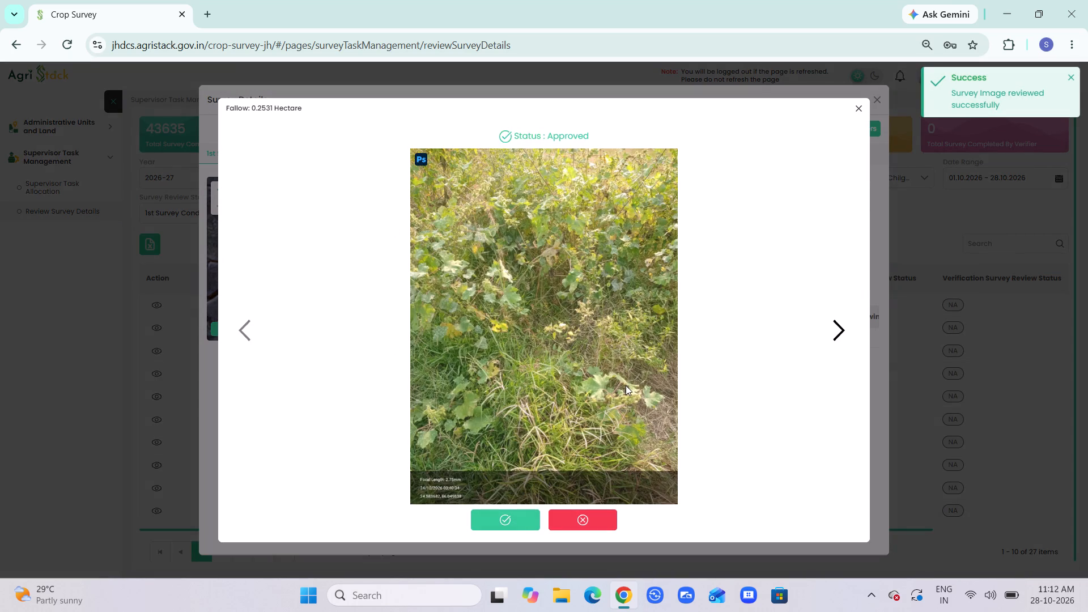
pyautogui.moveTo(626, 385); pyautogui.dragTo(553, 390)
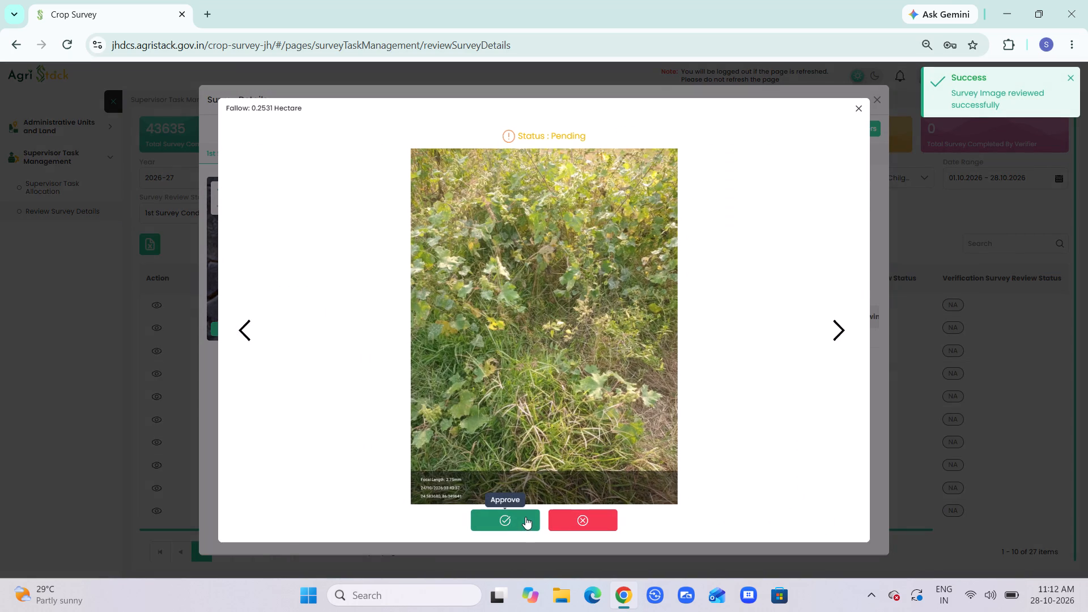
pyautogui.click(525, 515)
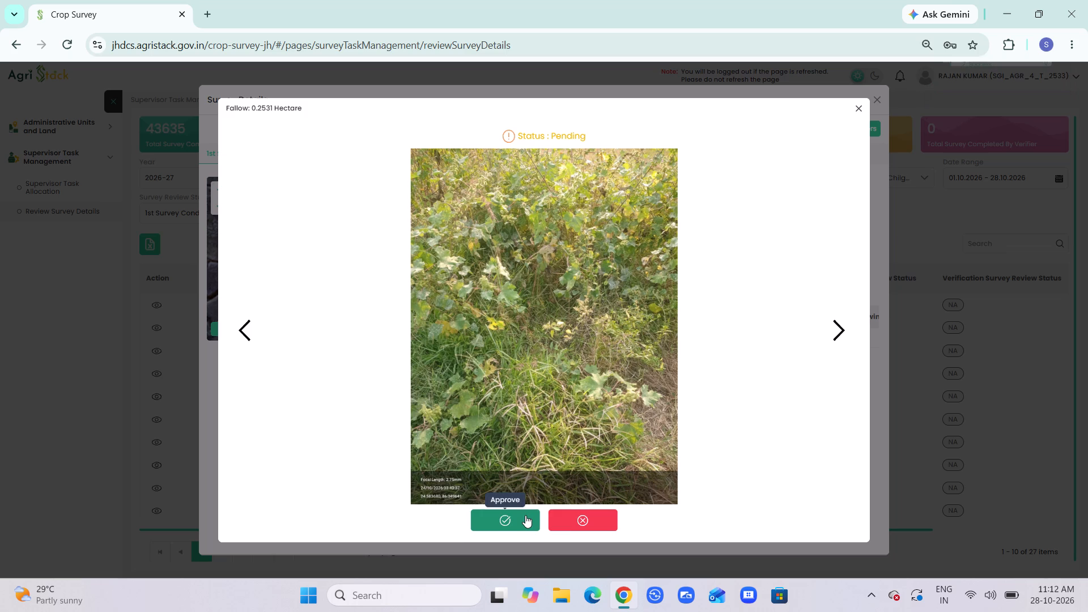
pyautogui.moveTo(650, 418); pyautogui.dragTo(617, 426)
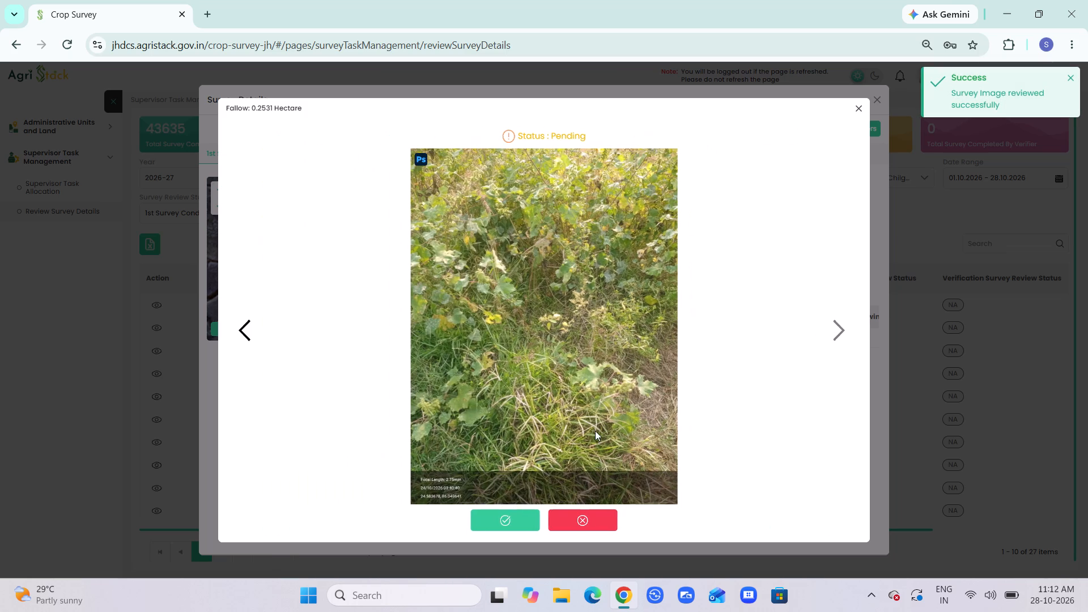
pyautogui.click(526, 520)
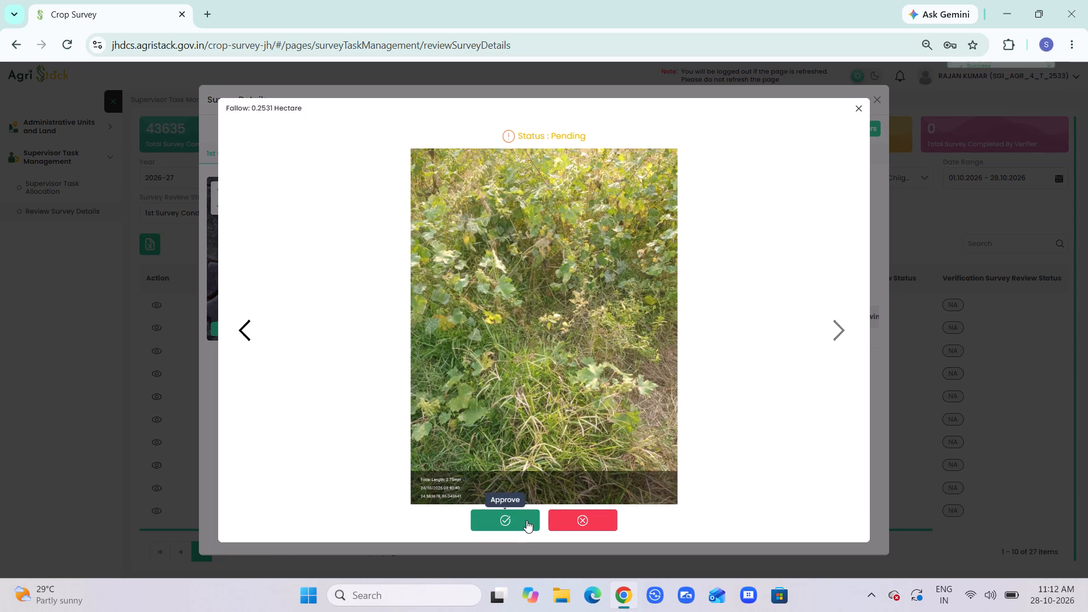
pyautogui.click(857, 105)
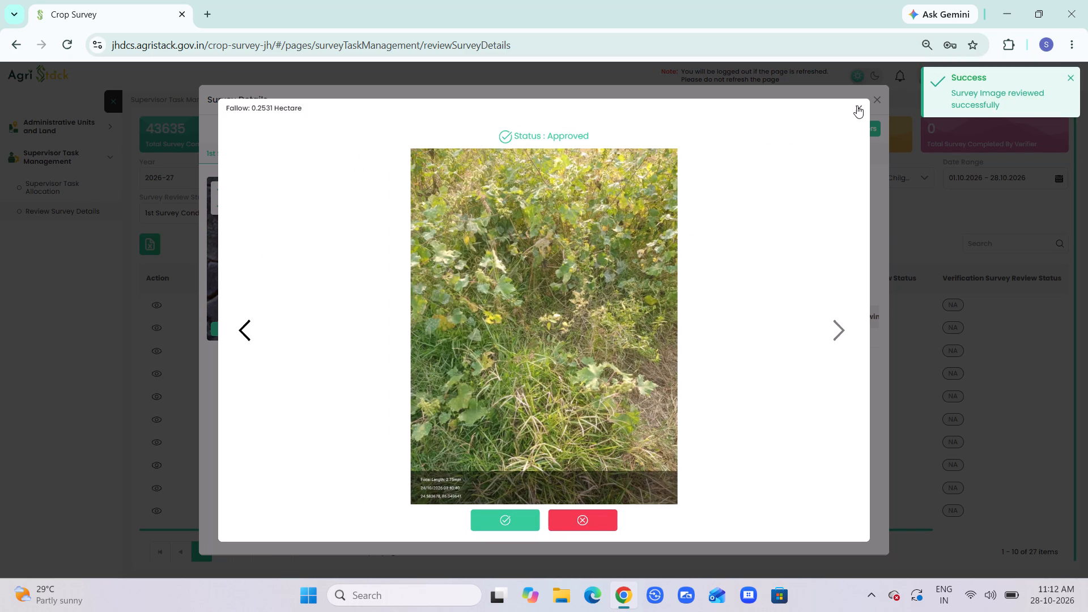
# Mark the 1st survey of survey number 221 as approved, save the review and close its details.
pyautogui.click(443, 374)
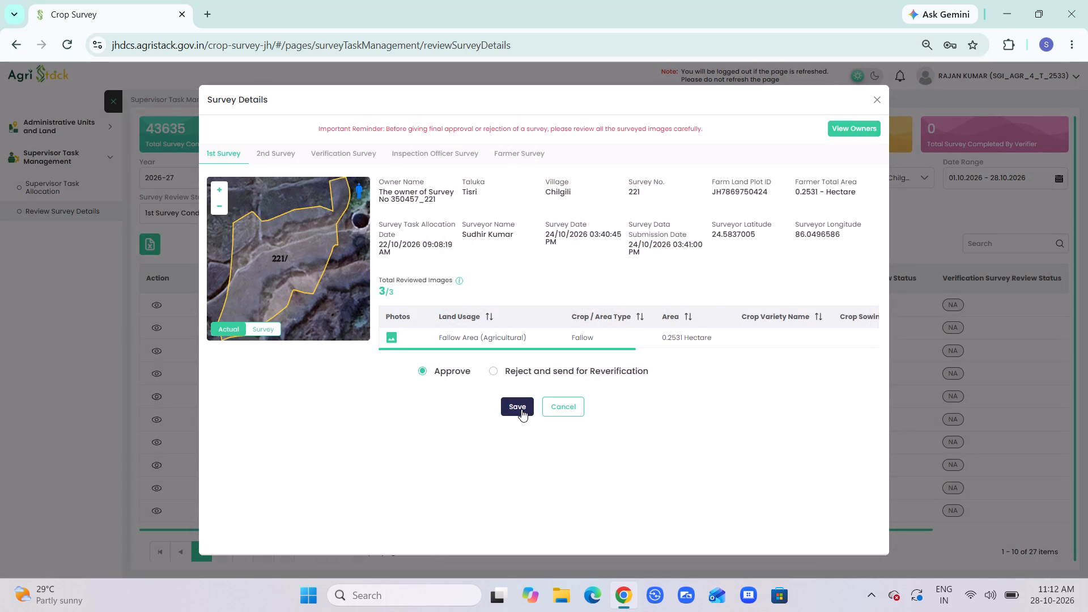
pyautogui.click(521, 409)
pyautogui.click(550, 343)
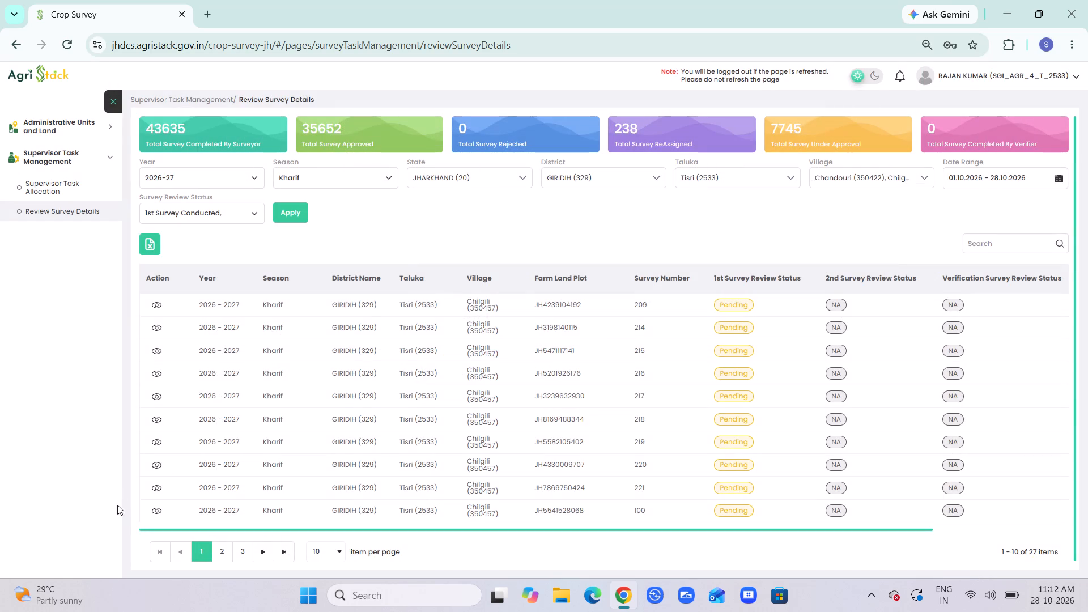
# Open the details of survey number 100 in Chilgili and approve all three photos of its non-agricultural area.
pyautogui.click(154, 510)
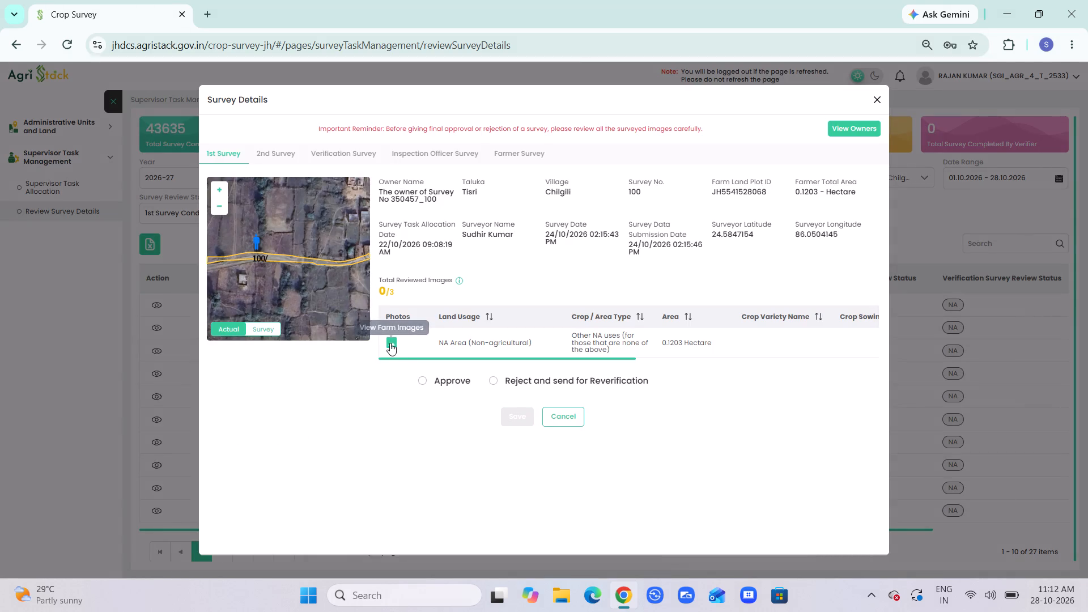
pyautogui.click(390, 343)
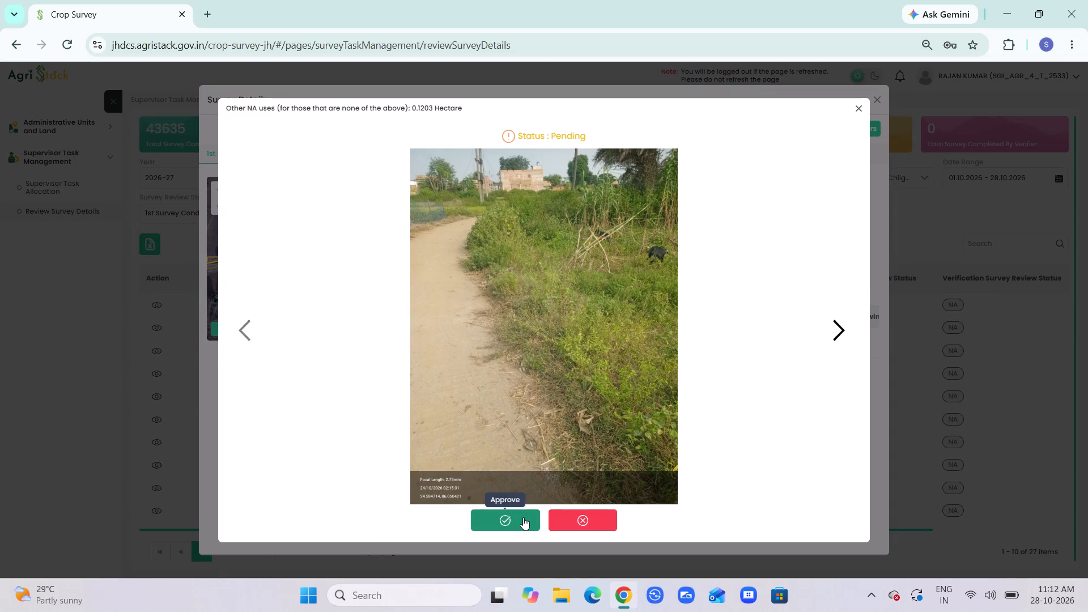
pyautogui.click(524, 518)
pyautogui.moveTo(603, 409); pyautogui.dragTo(522, 415)
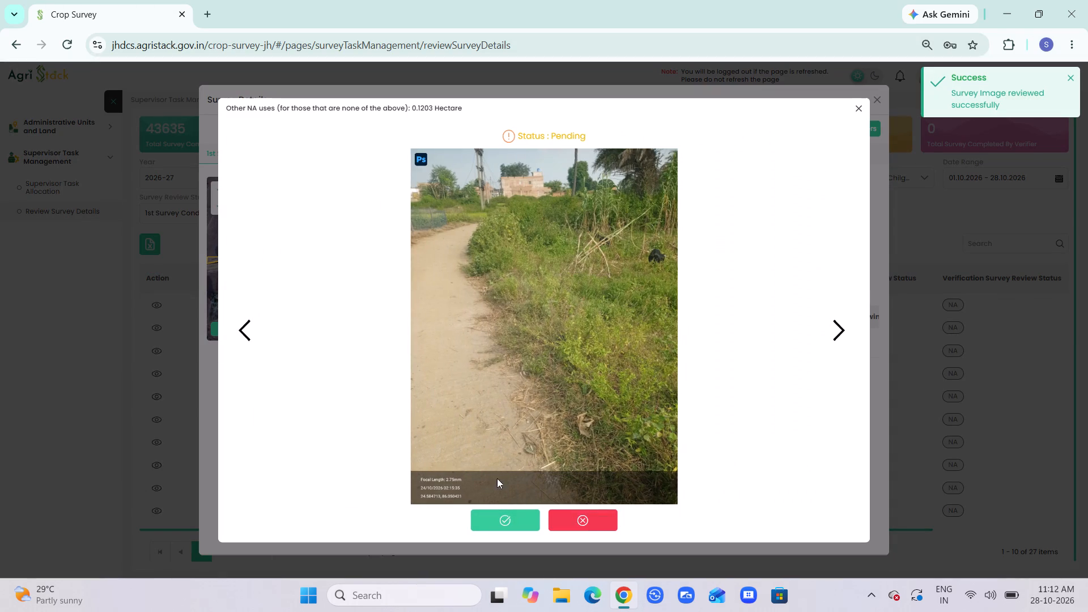
pyautogui.click(521, 519)
pyautogui.moveTo(610, 427); pyautogui.dragTo(535, 435)
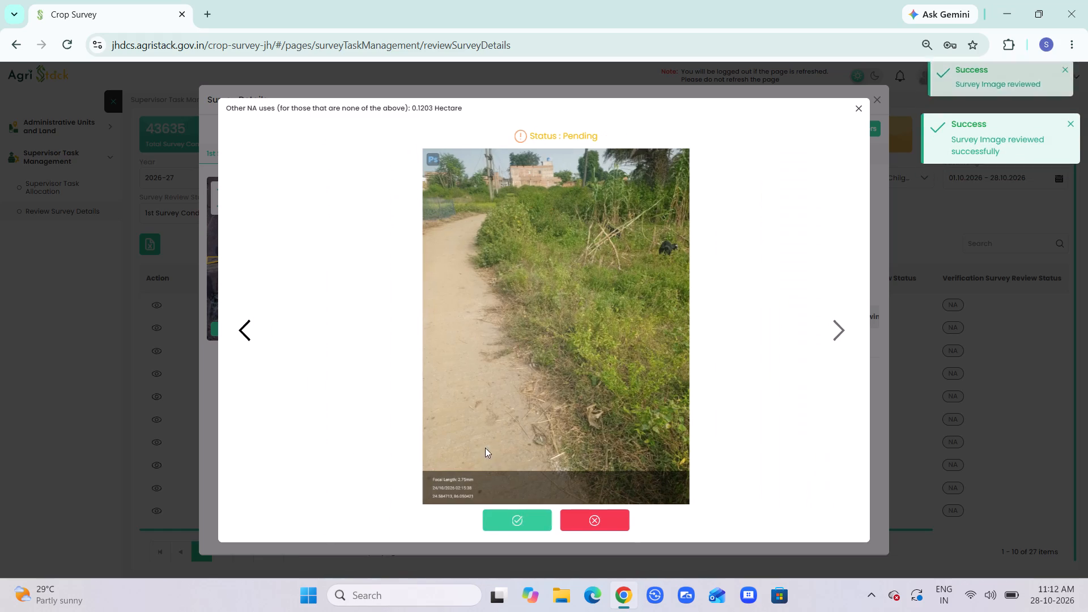
pyautogui.click(520, 521)
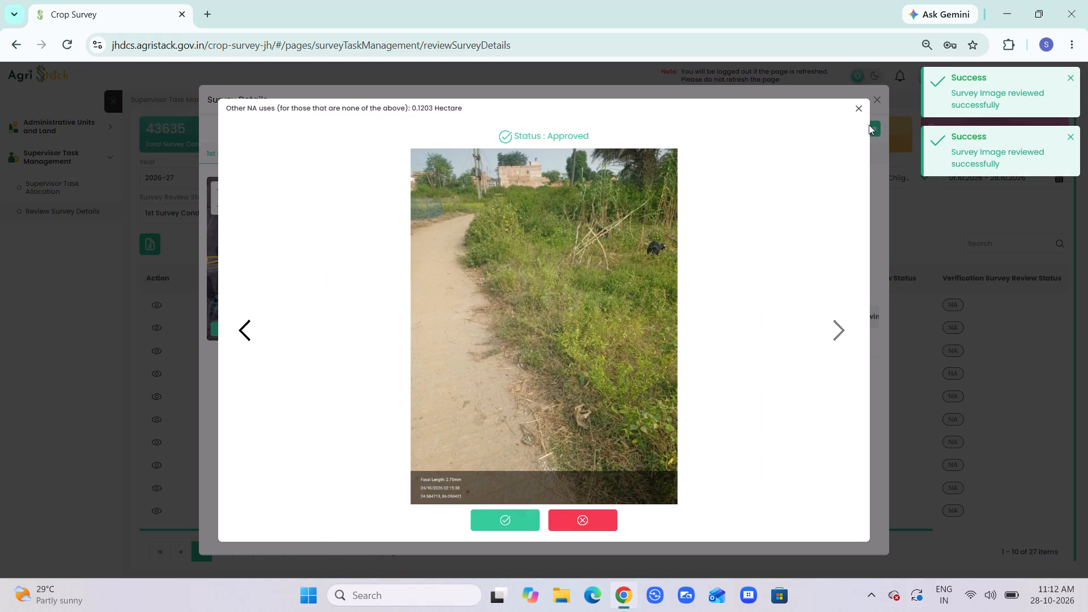
pyautogui.click(859, 107)
# Mark the 1st survey of survey number 100 as approved, save the review and close its details.
pyautogui.click(448, 379)
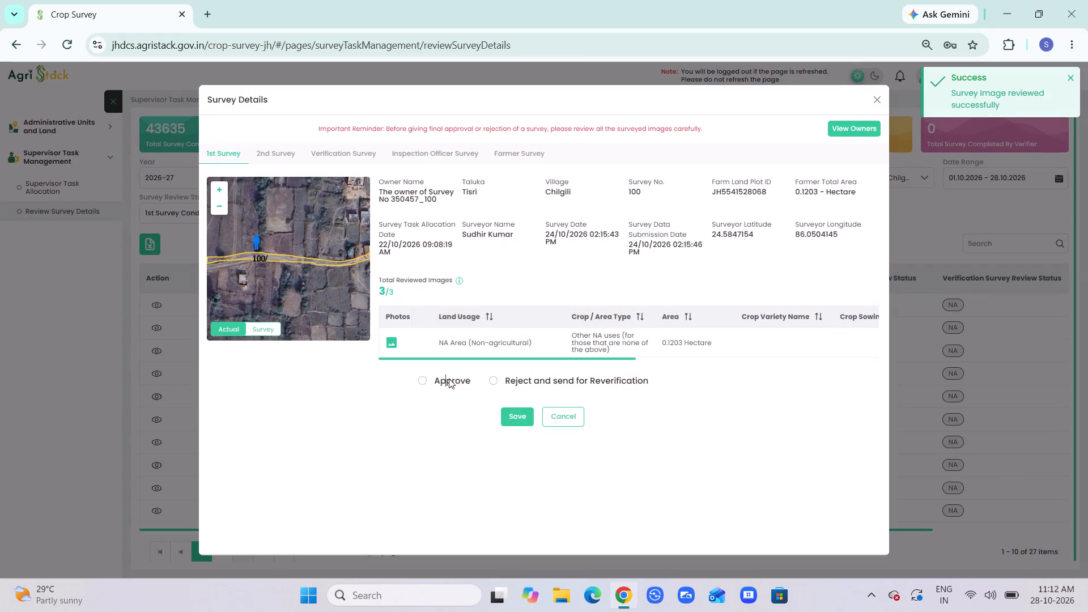
pyautogui.click(516, 416)
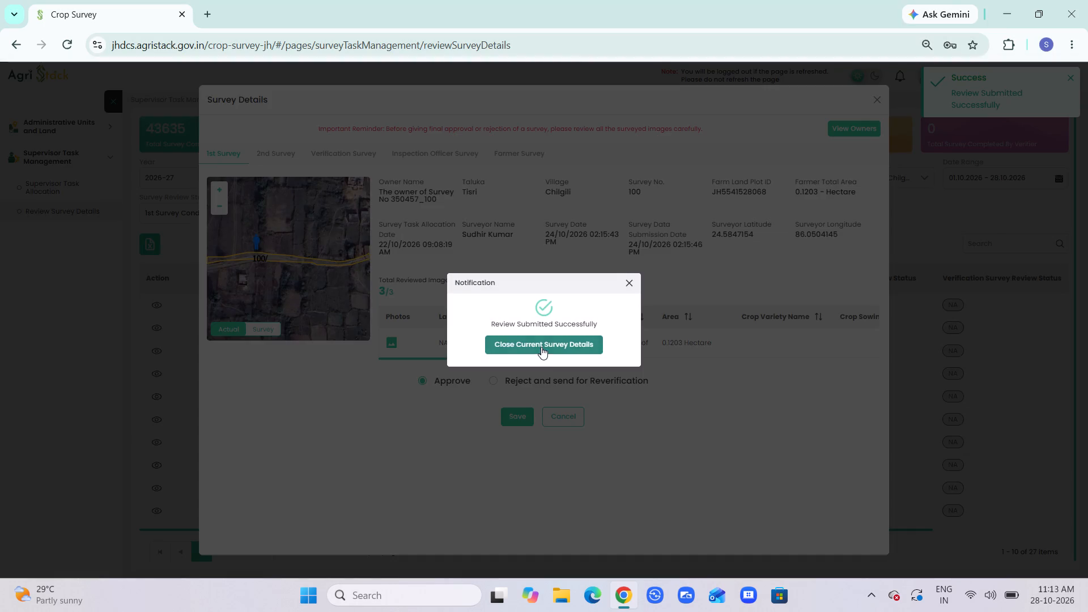
pyautogui.click(541, 347)
# Reload the list of pending surveys by going to page 2 and back to page 1.
pyautogui.click(222, 554)
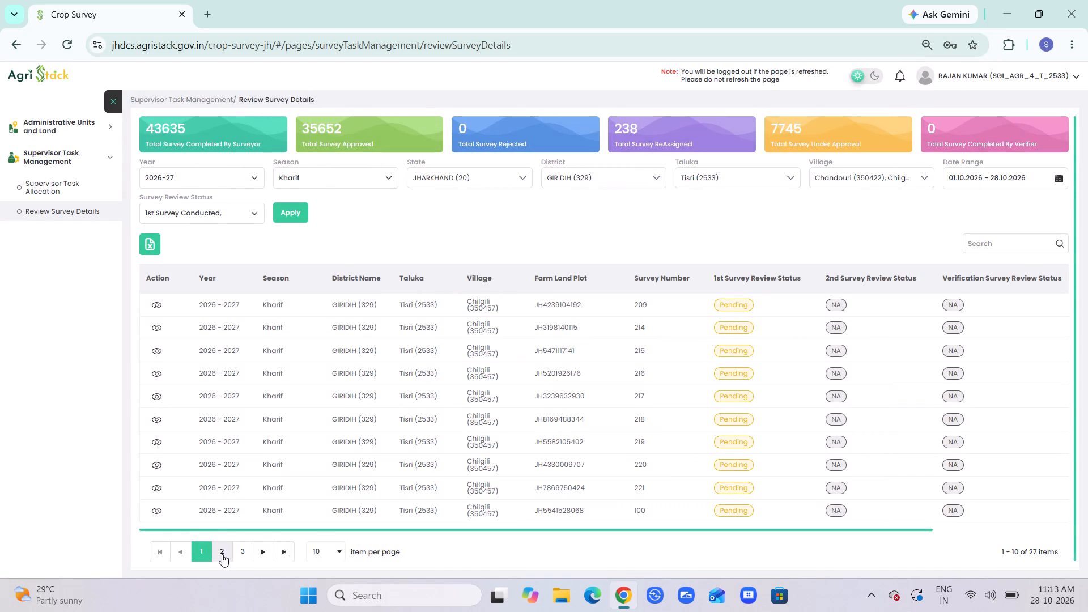
pyautogui.click(197, 550)
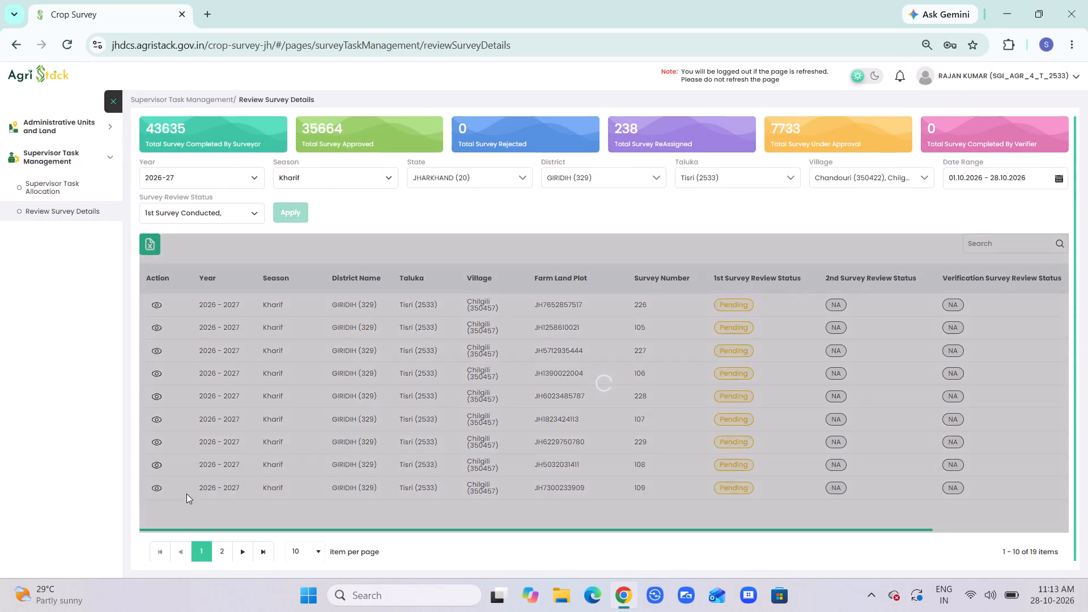
# Open the details of survey number 216 in Chilgili and approve all three photos of its fallow area.
pyautogui.click(154, 300)
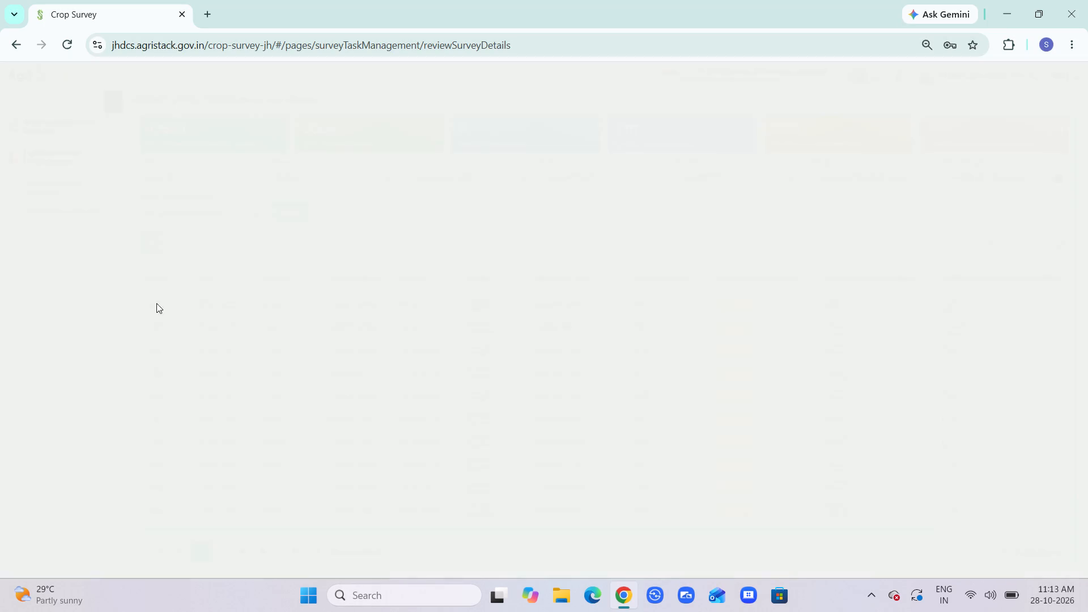
pyautogui.click(394, 336)
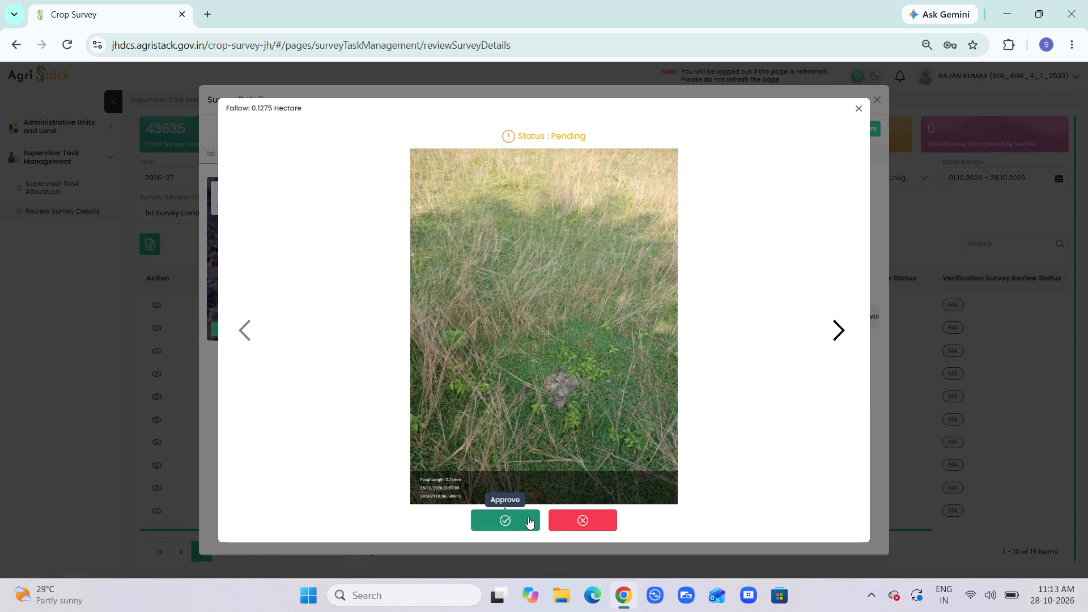
pyautogui.click(528, 517)
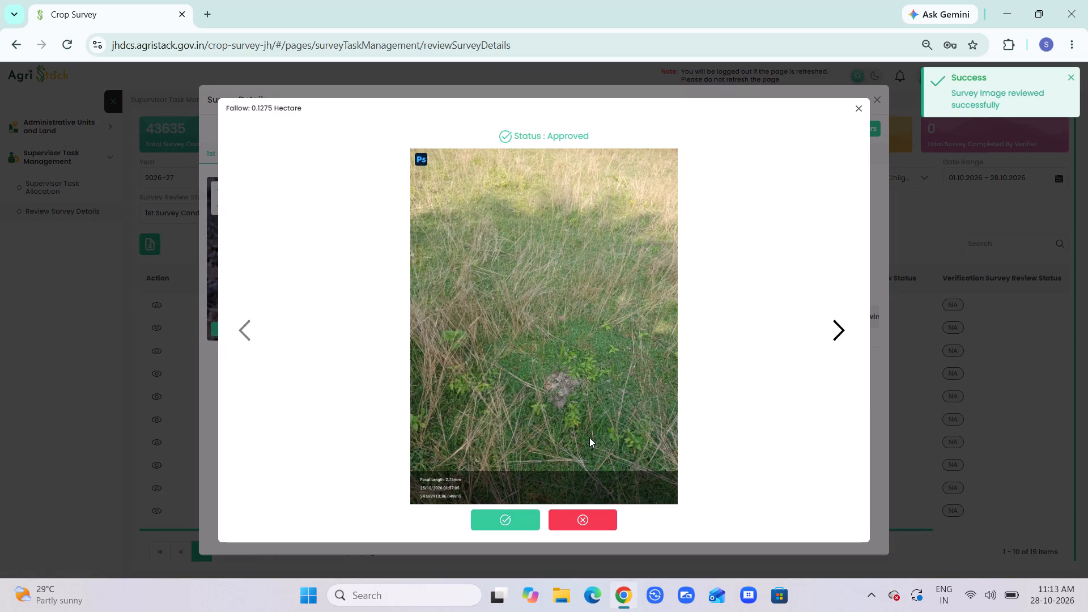
pyautogui.moveTo(605, 432); pyautogui.dragTo(548, 432)
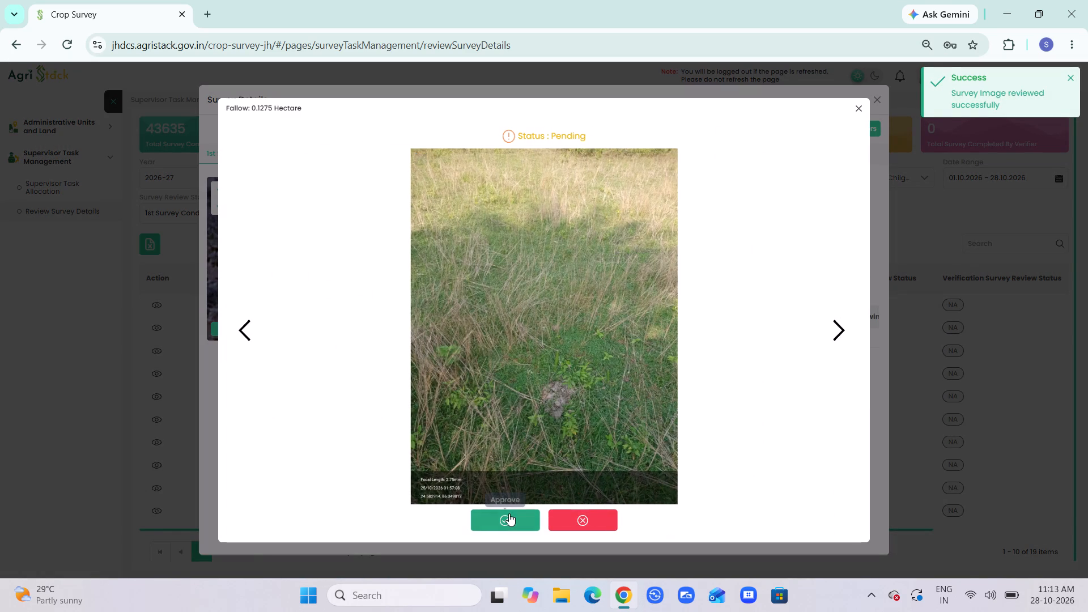
pyautogui.click(515, 514)
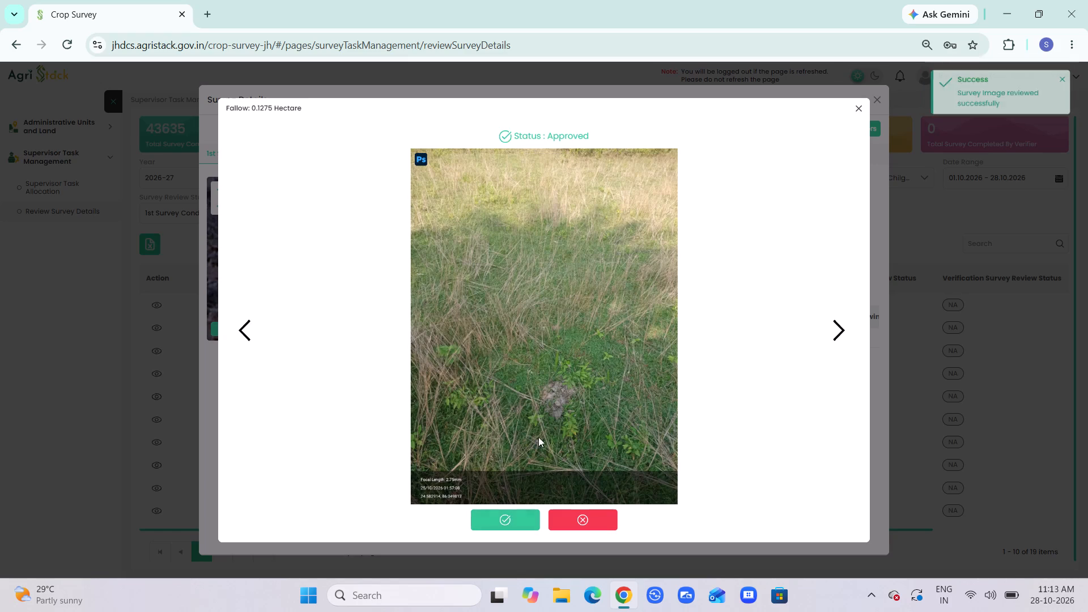
pyautogui.moveTo(610, 424); pyautogui.dragTo(571, 428)
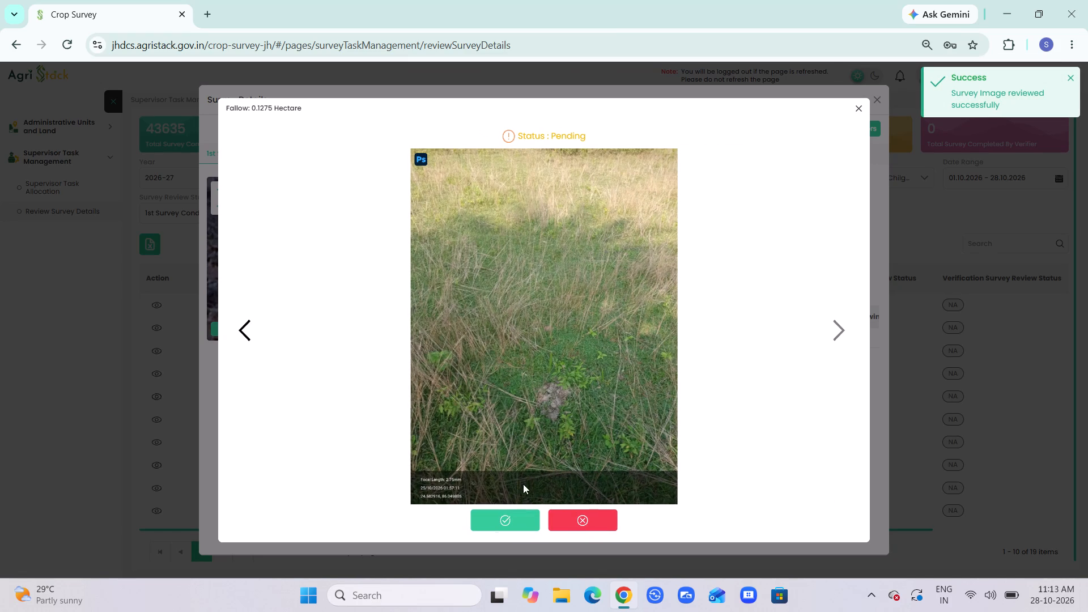
pyautogui.click(517, 520)
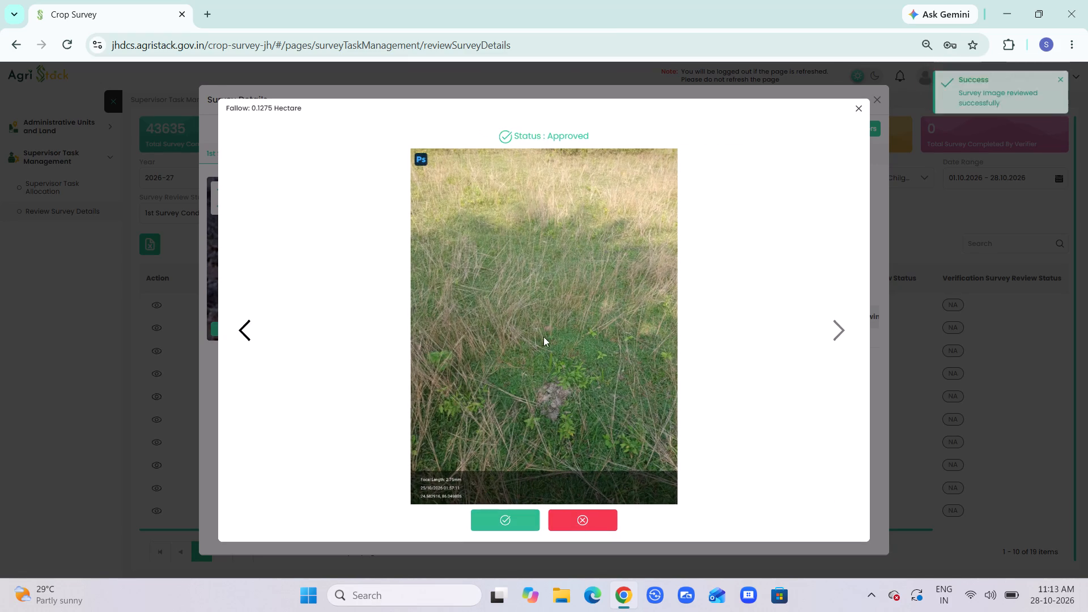
pyautogui.click(858, 109)
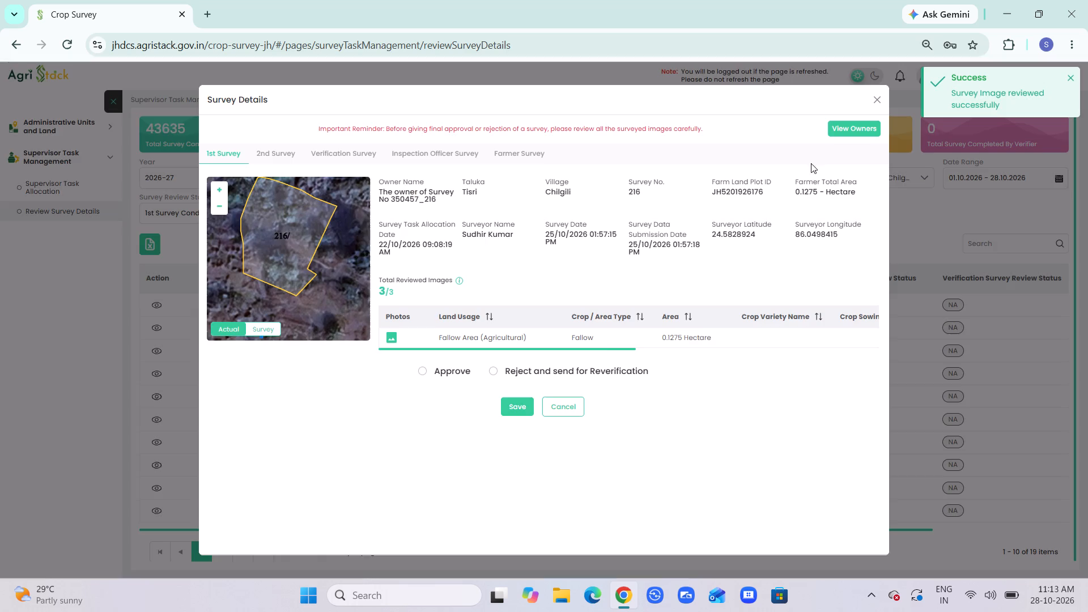
# Mark the 1st survey of survey number 216 as approved, save the review and close its details.
pyautogui.click(454, 367)
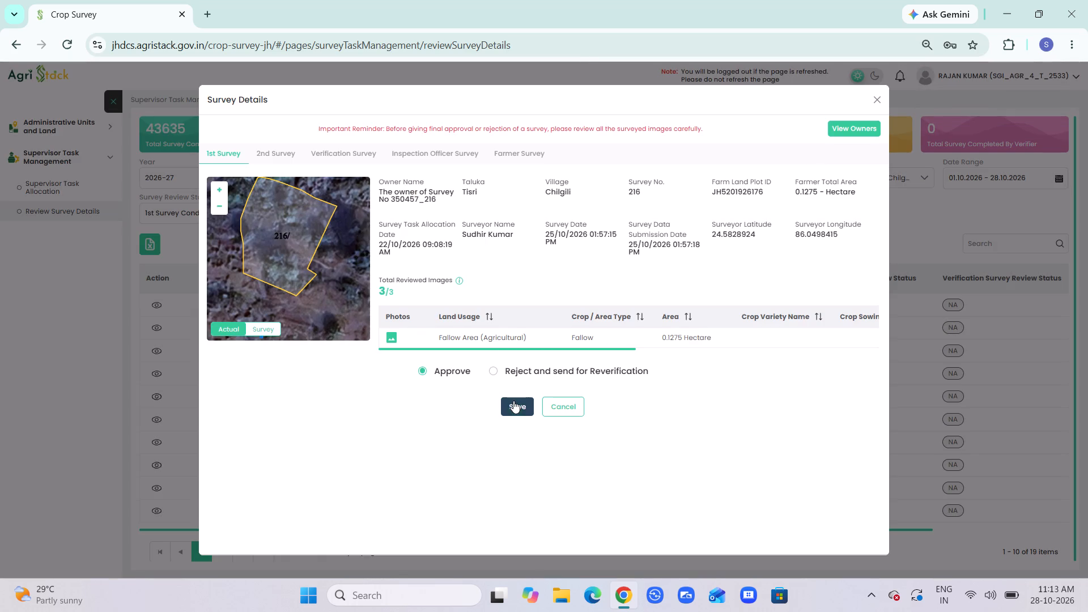
pyautogui.click(515, 403)
pyautogui.click(526, 345)
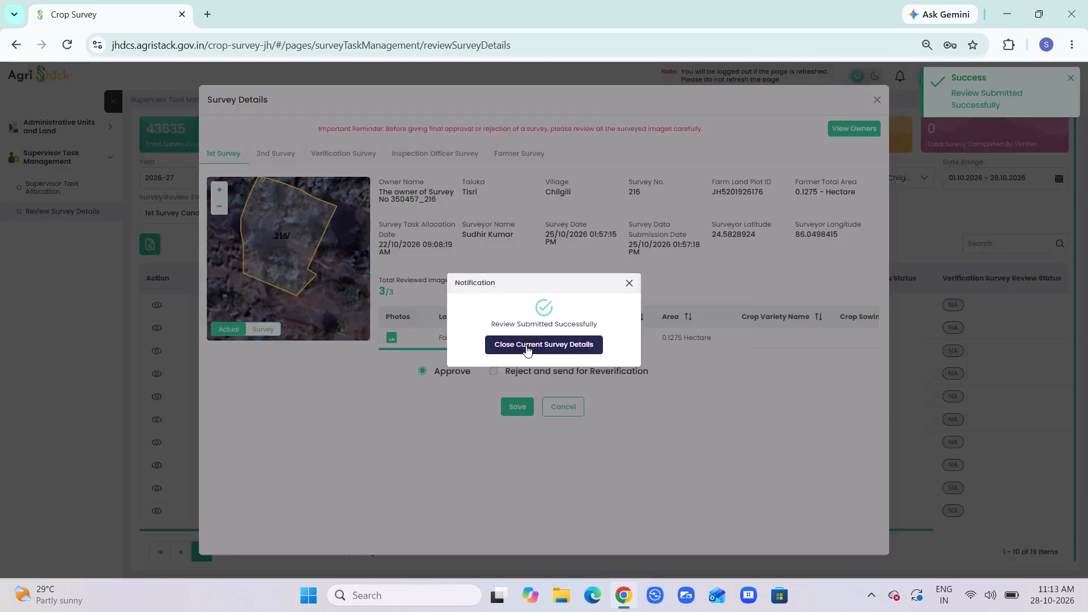
# Open the details of survey number 218 in Chilgili and approve all three photos of its fallow area.
pyautogui.click(157, 330)
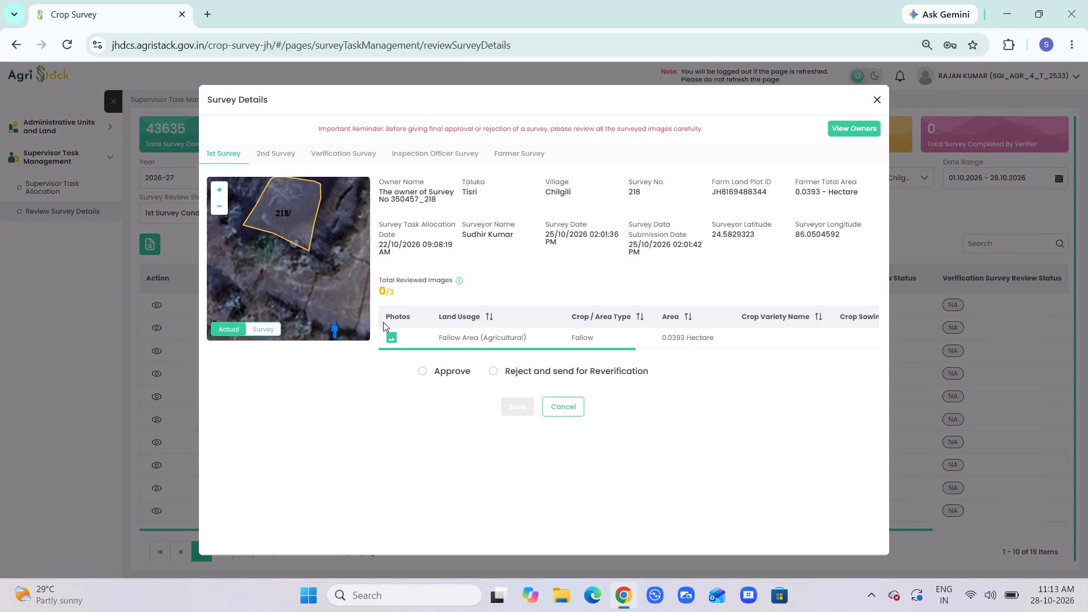
pyautogui.click(393, 334)
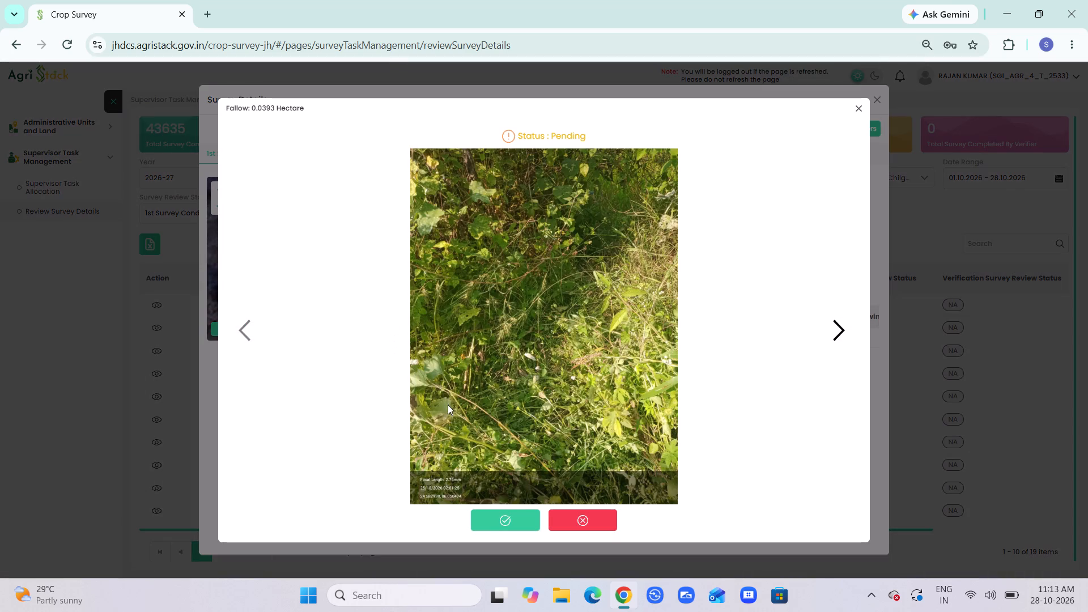
pyautogui.click(515, 513)
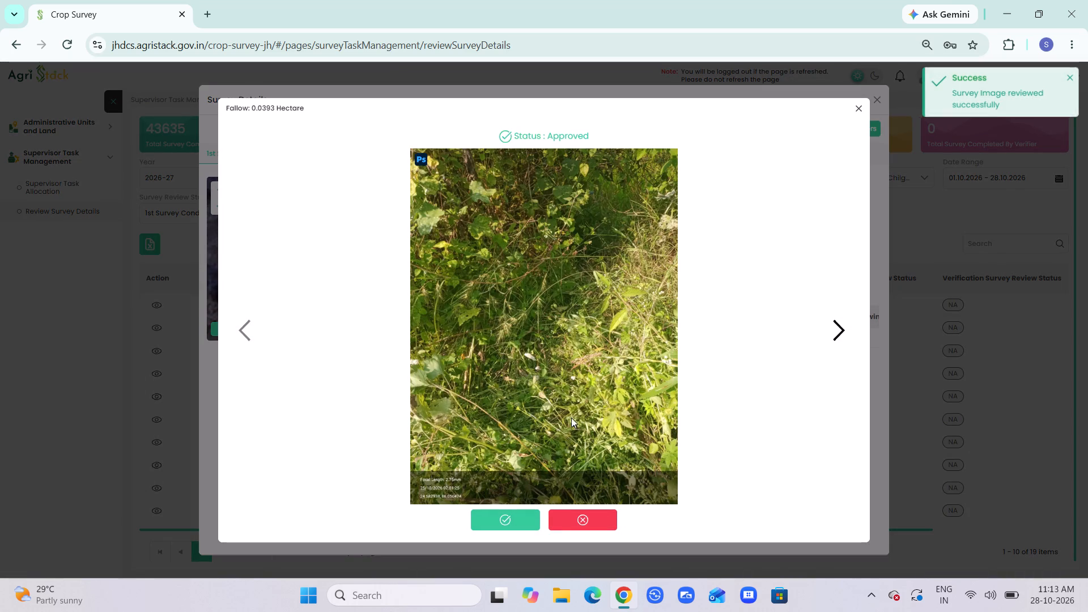
pyautogui.moveTo(620, 400); pyautogui.dragTo(568, 418)
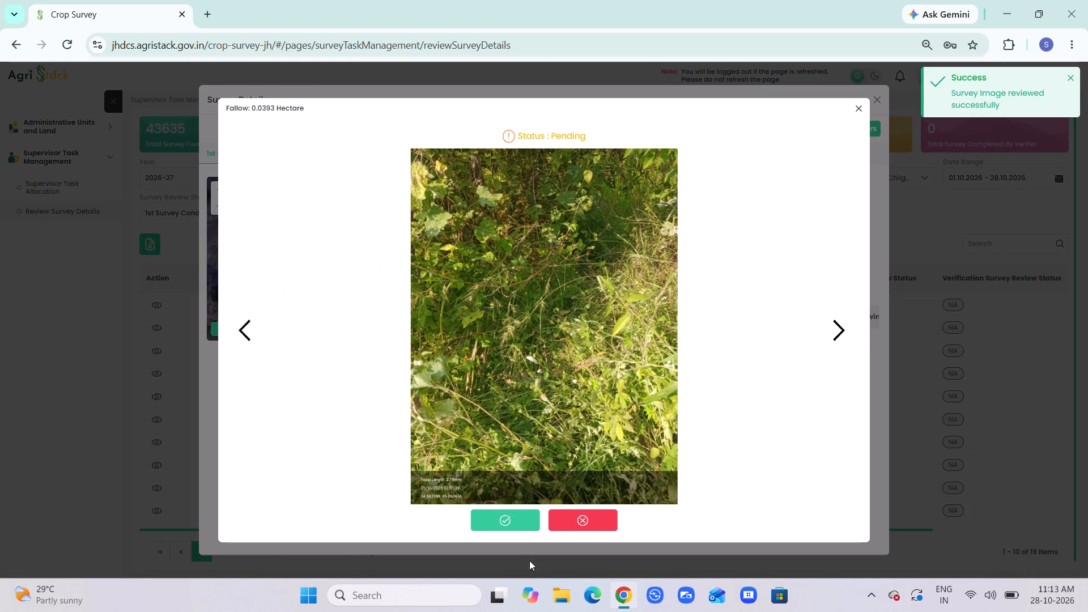
pyautogui.click(527, 516)
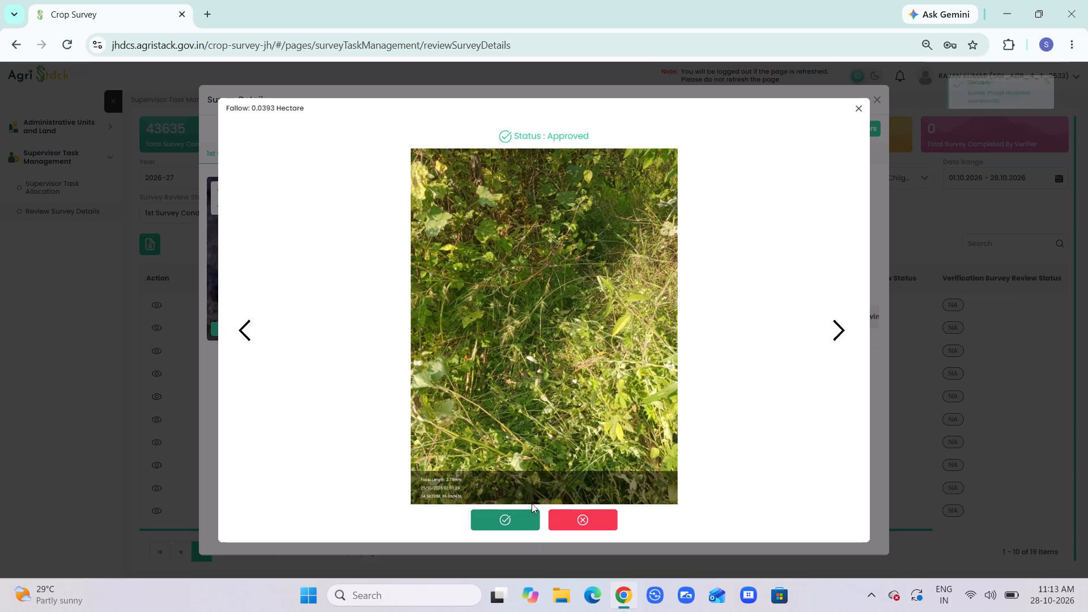
pyautogui.moveTo(636, 410); pyautogui.dragTo(575, 422)
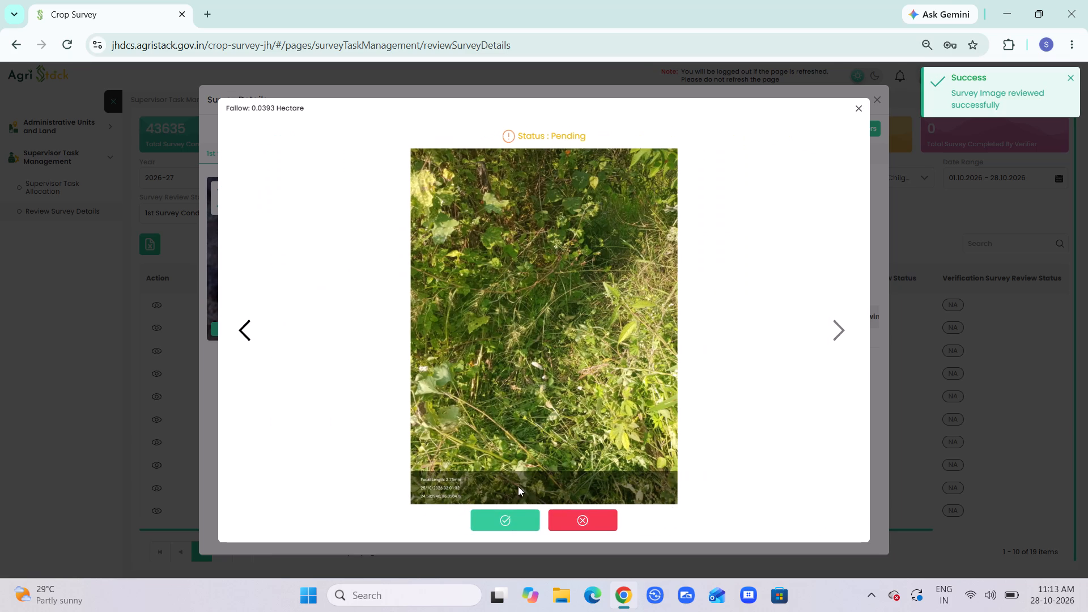
pyautogui.click(513, 518)
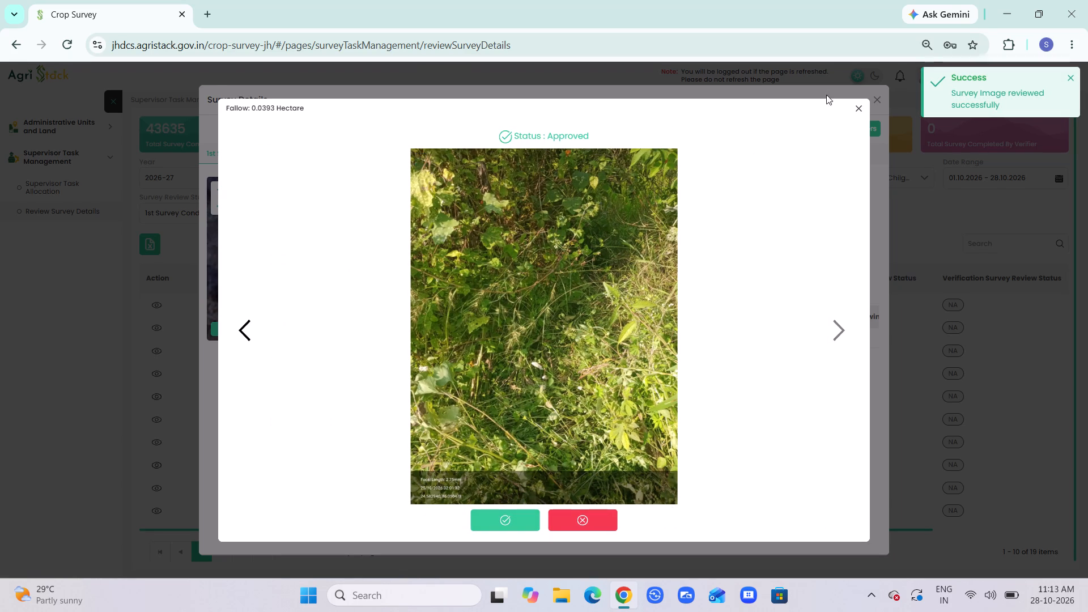
pyautogui.click(858, 105)
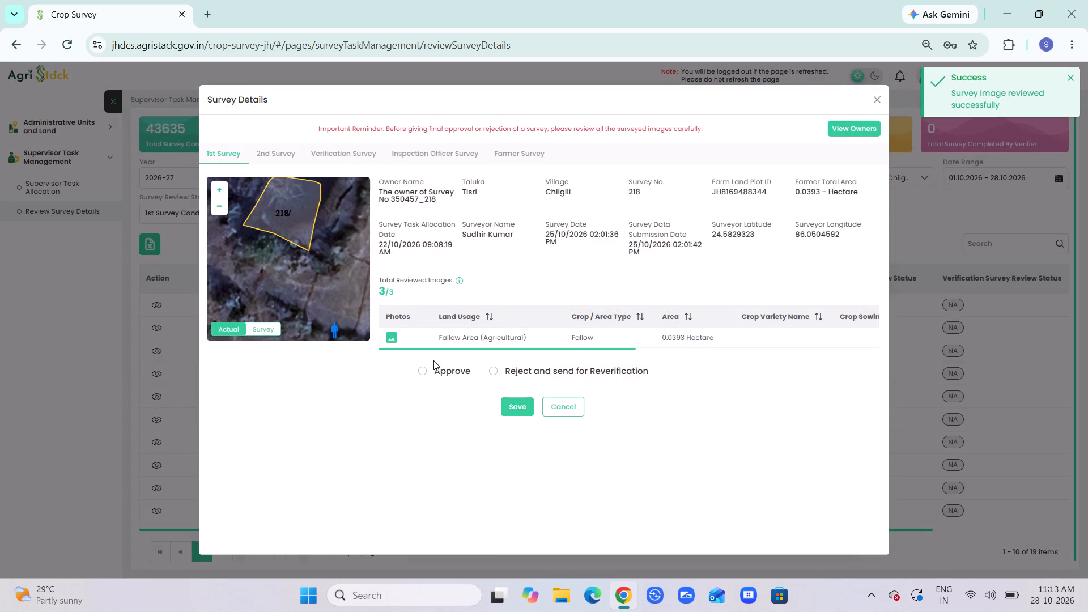
# Mark the 1st survey of survey number 218 as approved, save the review and close its details.
pyautogui.click(439, 370)
pyautogui.click(518, 402)
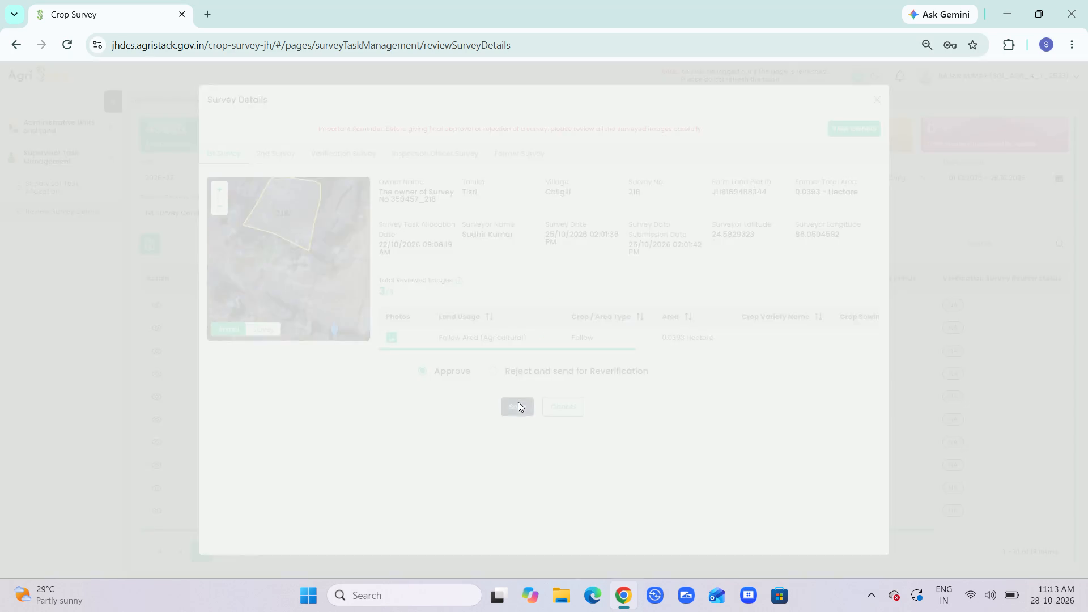
pyautogui.click(521, 347)
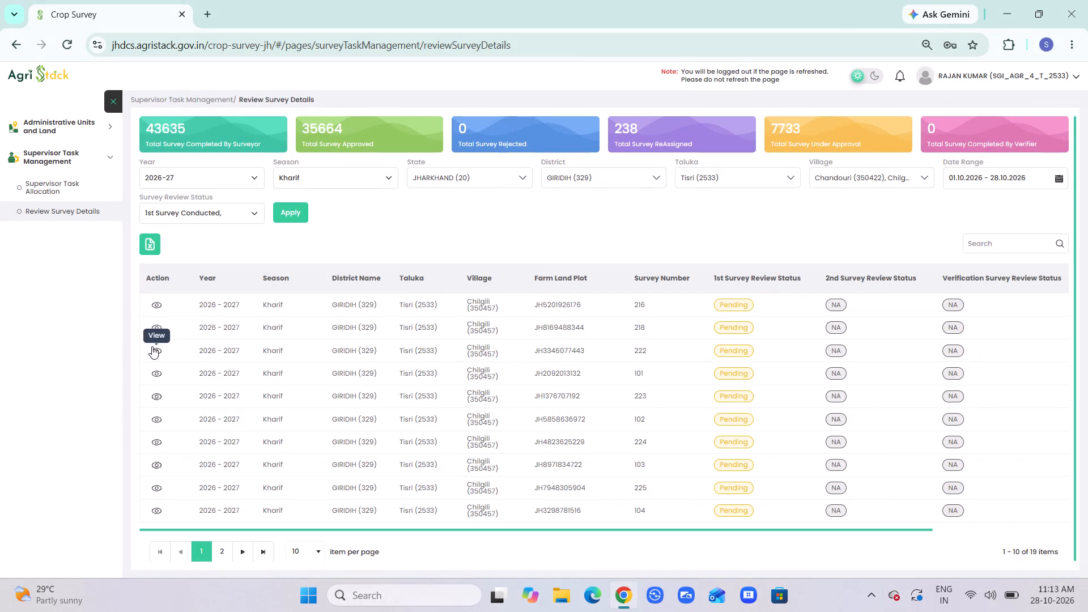
# Open the details of survey number 222 in Chilgili and approve all three photos of its fallow area.
pyautogui.click(152, 346)
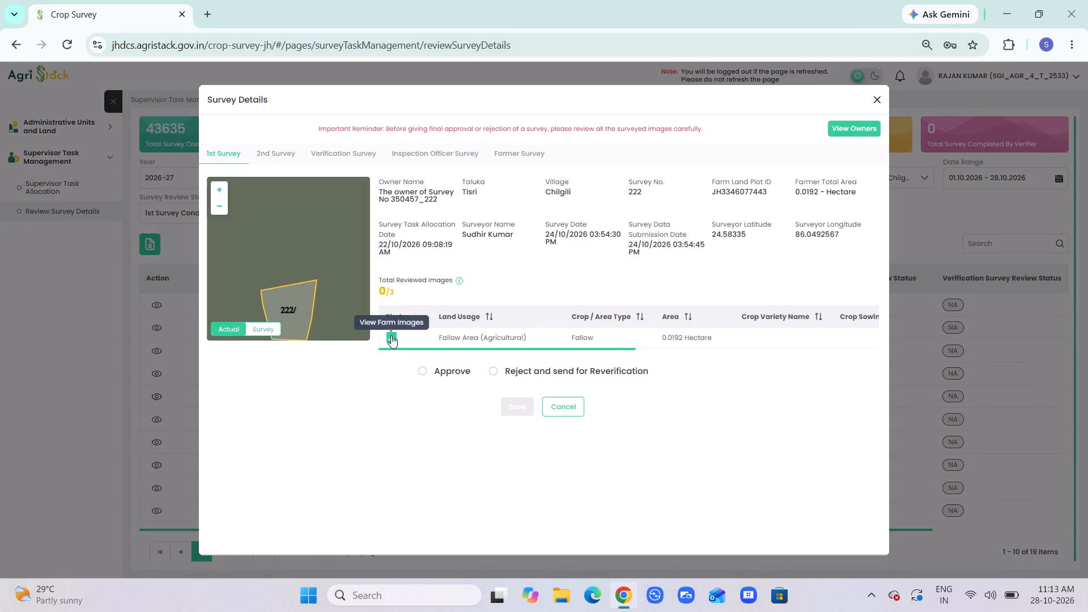
pyautogui.click(391, 335)
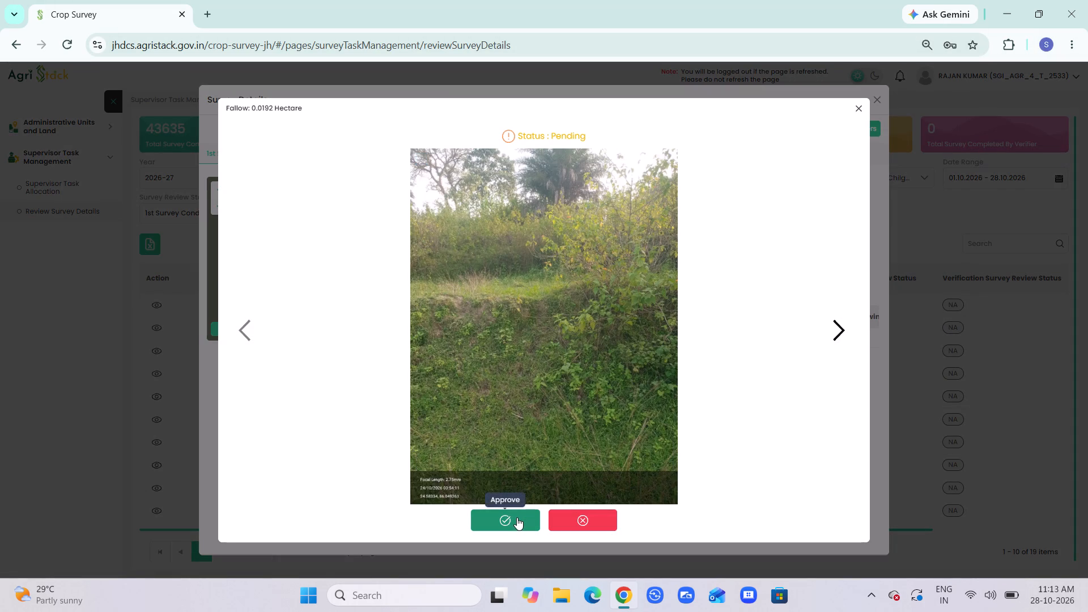
pyautogui.click(516, 517)
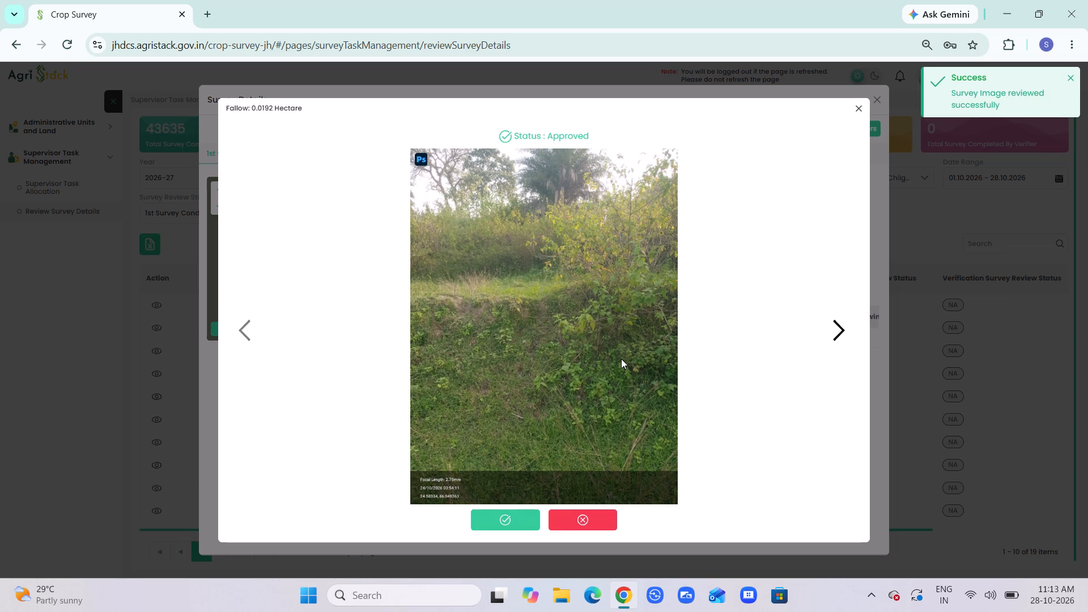
pyautogui.moveTo(622, 359); pyautogui.dragTo(559, 369)
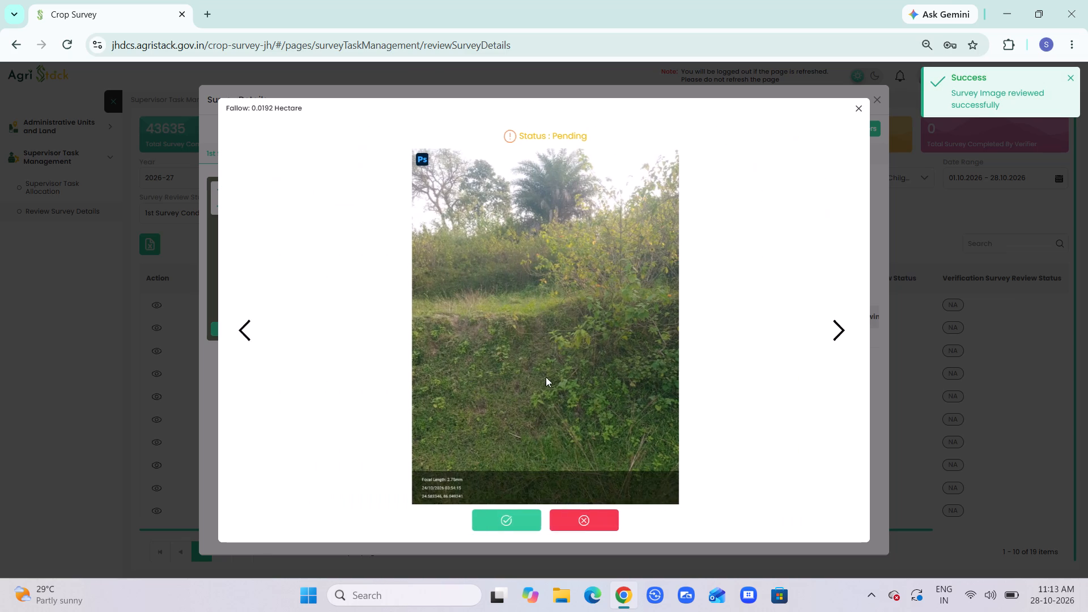
pyautogui.click(512, 518)
pyautogui.moveTo(582, 433); pyautogui.dragTo(538, 449)
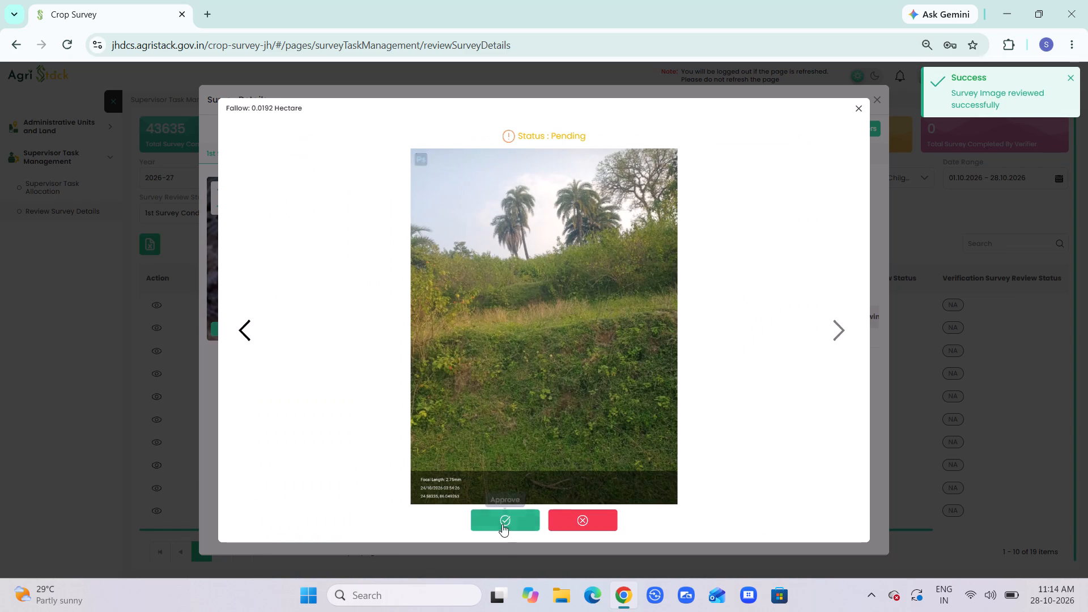
pyautogui.click(510, 518)
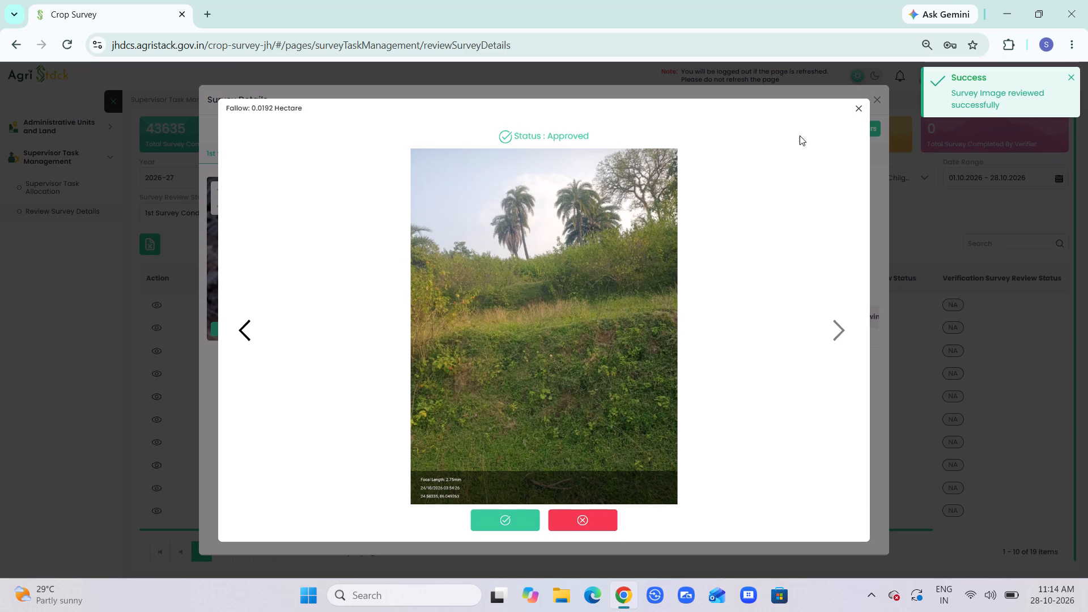
pyautogui.moveTo(860, 105); pyautogui.dragTo(859, 110)
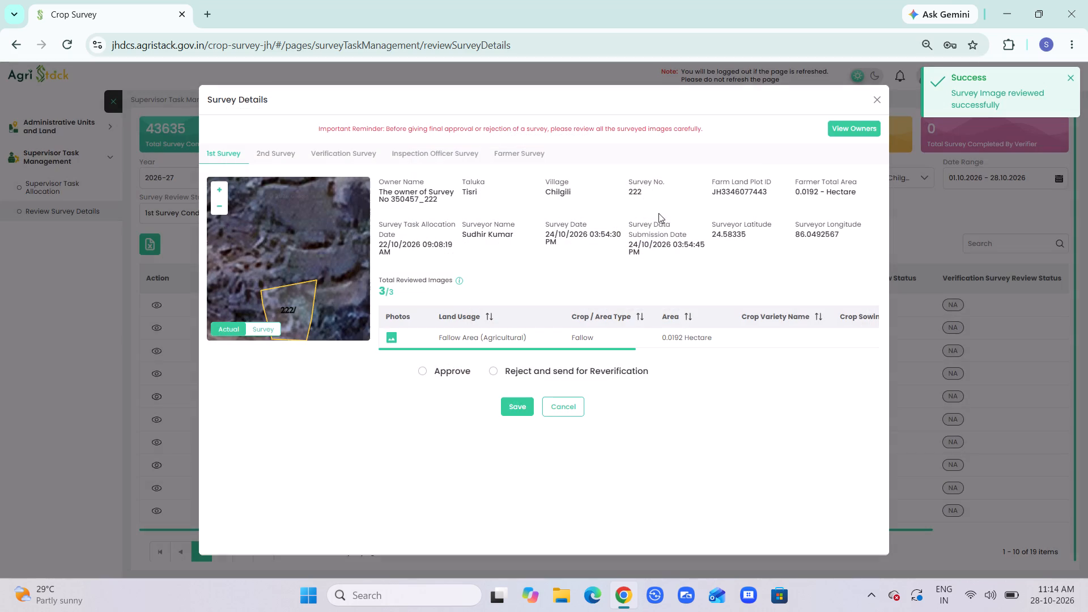
# Mark the 1st survey of survey number 222 as approved, save the review and close its details.
pyautogui.click(447, 367)
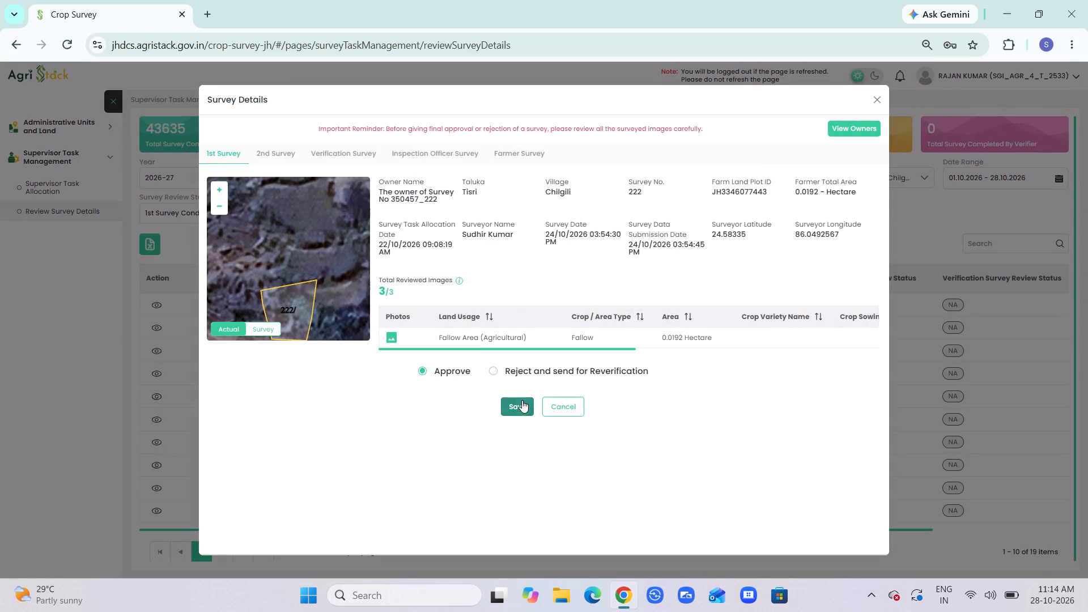
pyautogui.click(519, 406)
pyautogui.click(527, 344)
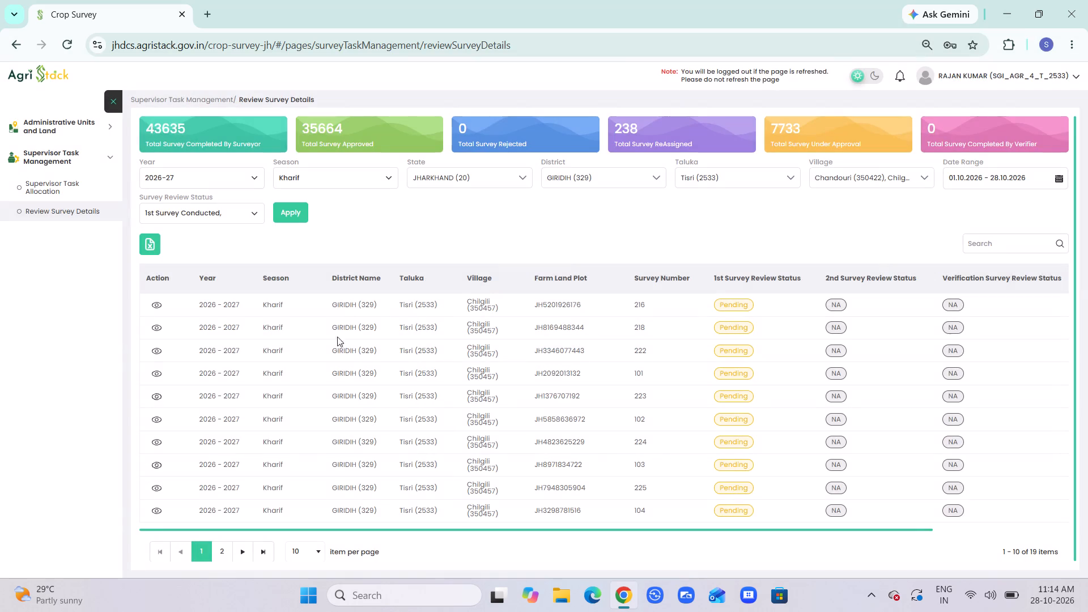
pyautogui.click(155, 354)
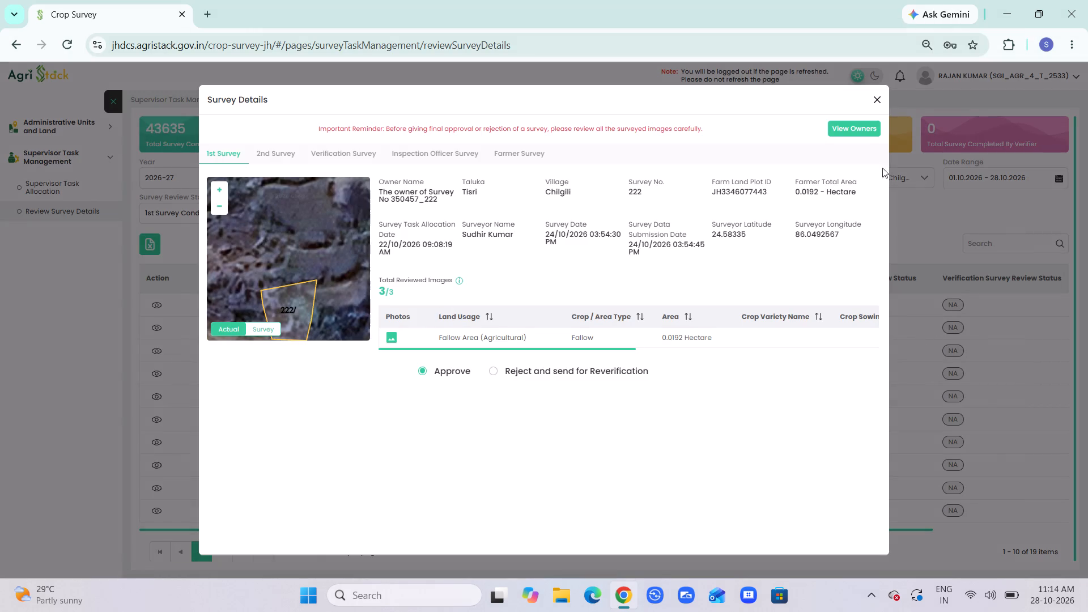
pyautogui.click(875, 100)
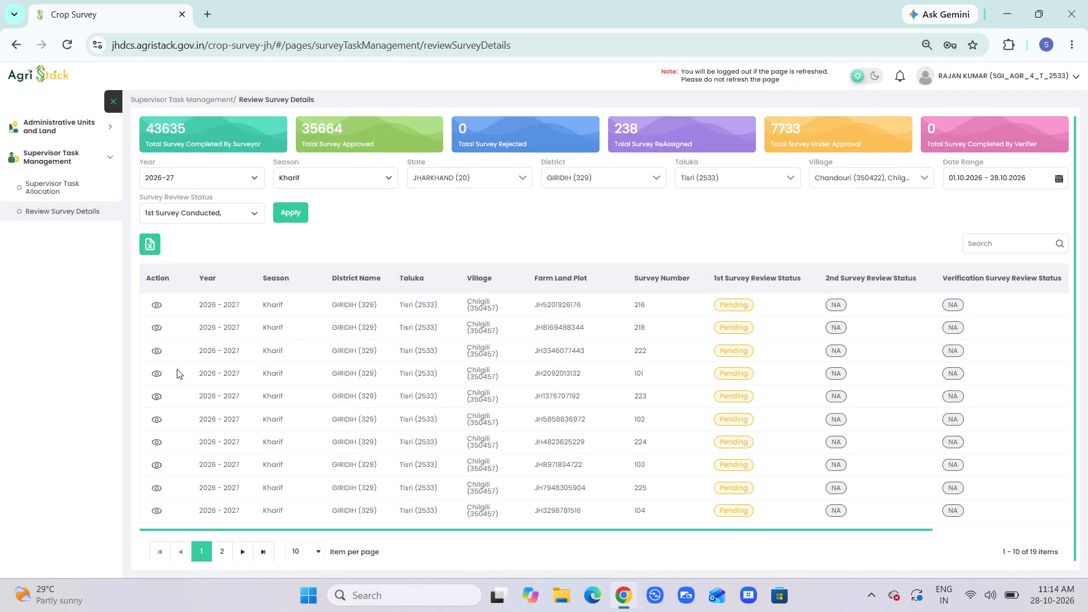
# Open the details of survey number 101 in Chilgili and approve all three photos of its non-agricultural area.
pyautogui.click(161, 372)
pyautogui.click(160, 373)
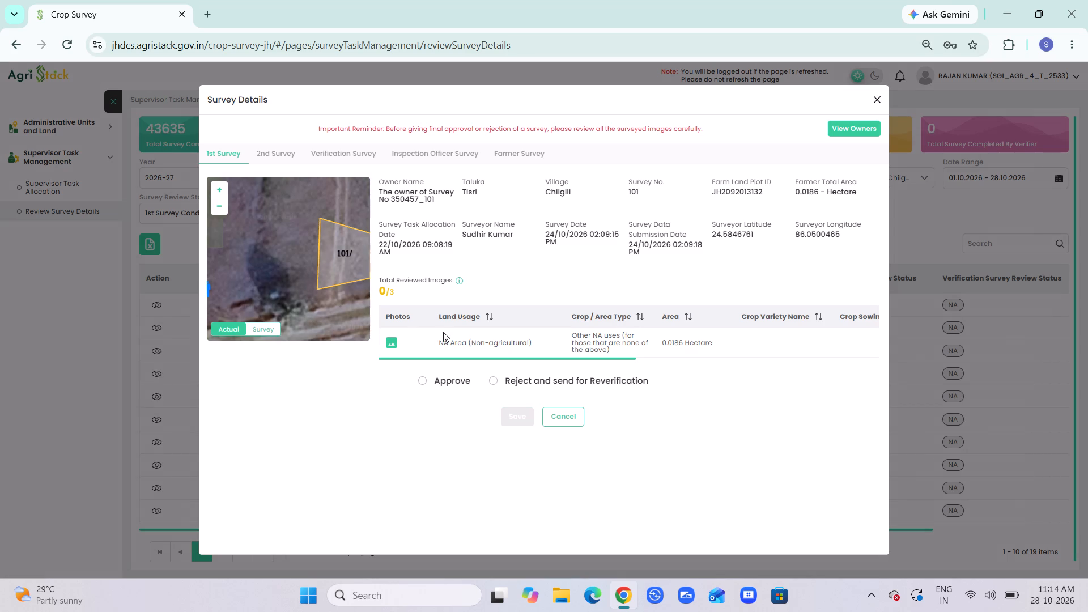
pyautogui.click(388, 339)
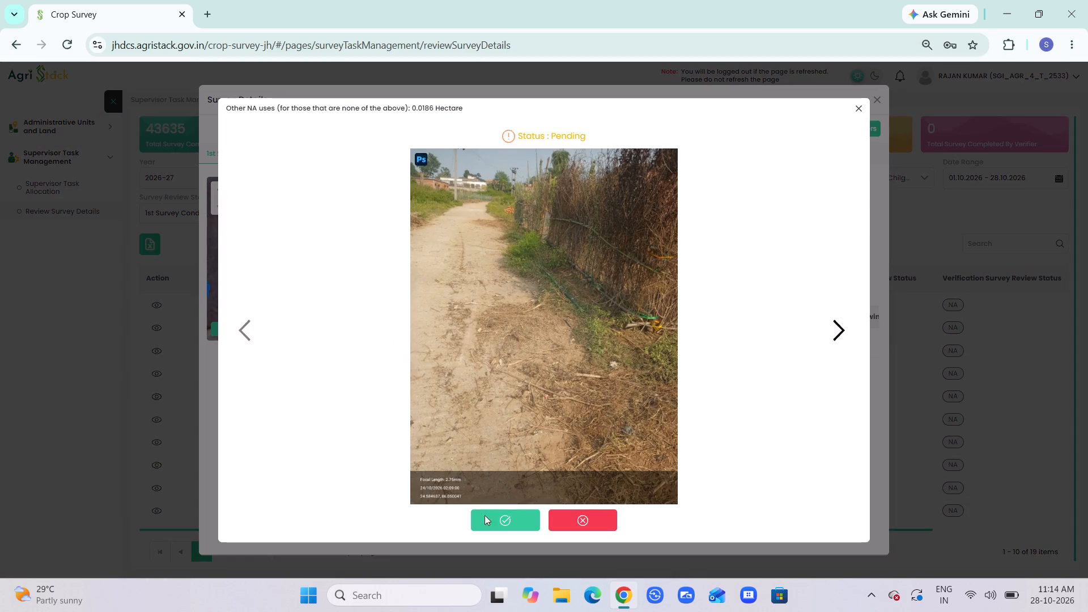
pyautogui.click(522, 520)
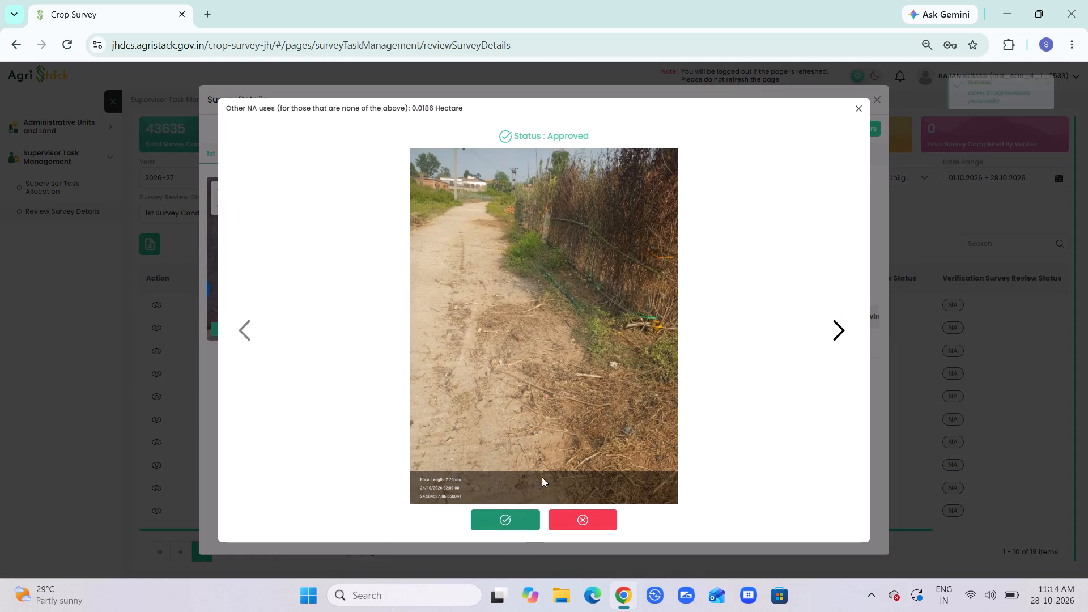
pyautogui.moveTo(613, 419); pyautogui.dragTo(583, 424)
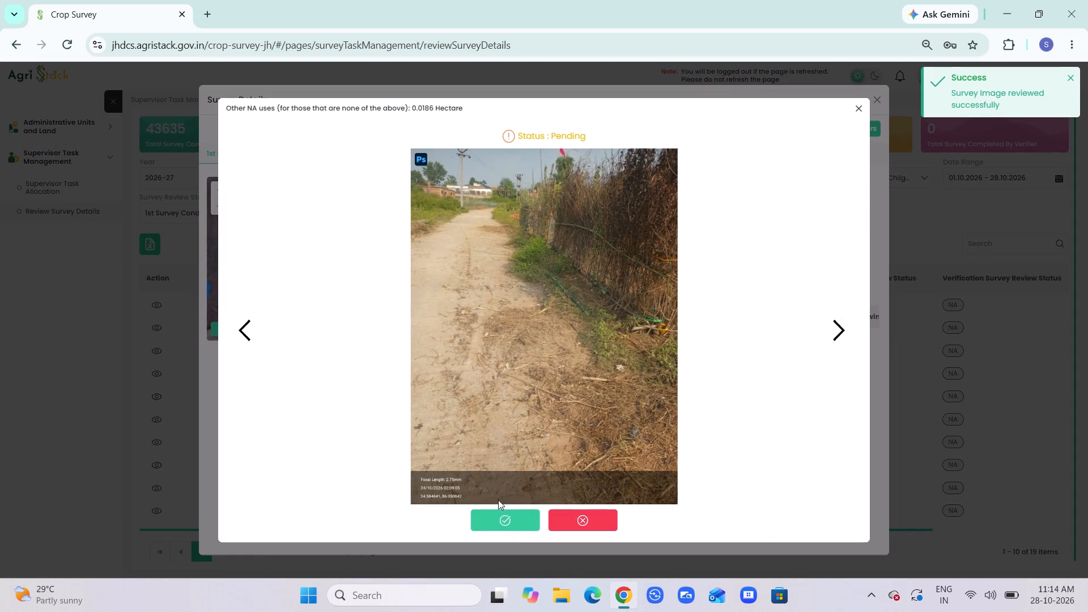
pyautogui.click(522, 517)
pyautogui.moveTo(619, 388); pyautogui.dragTo(567, 405)
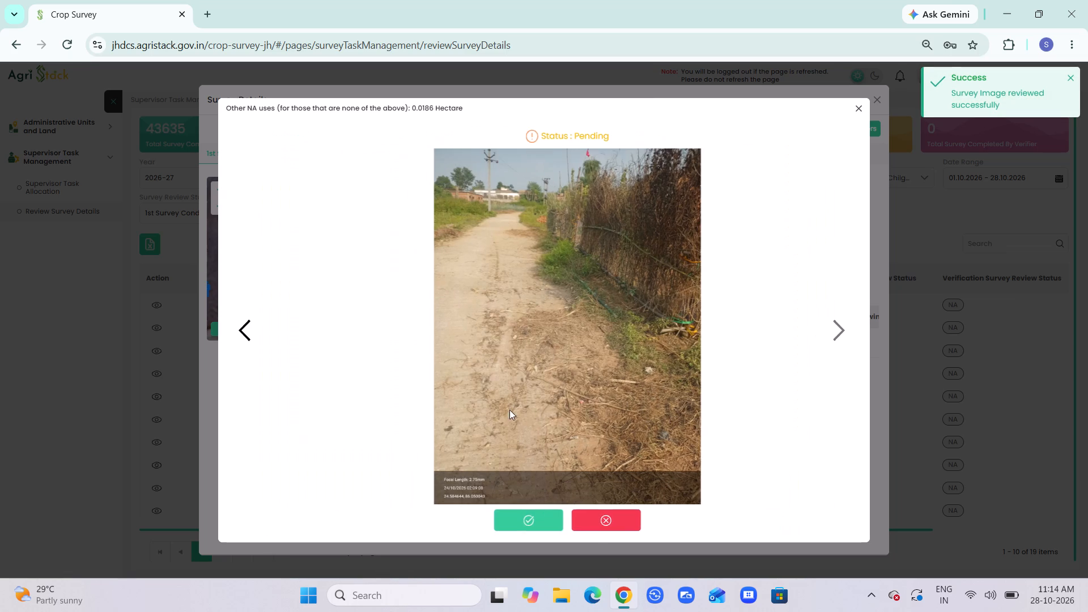
pyautogui.click(520, 518)
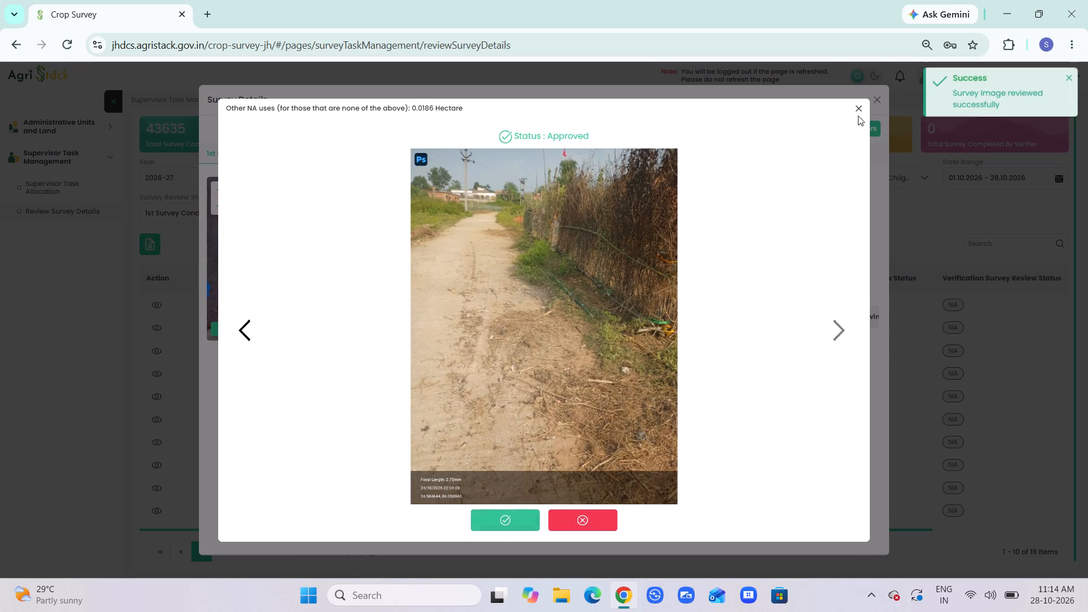
pyautogui.click(858, 107)
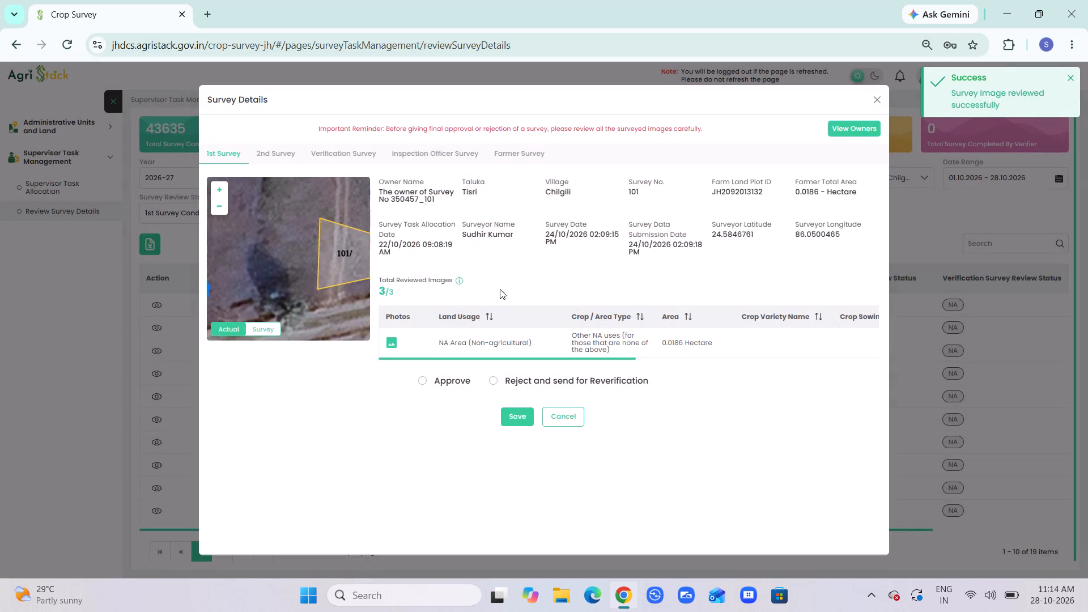
# Mark the 1st survey of survey number 101 as approved, save the review and close its details.
pyautogui.click(442, 378)
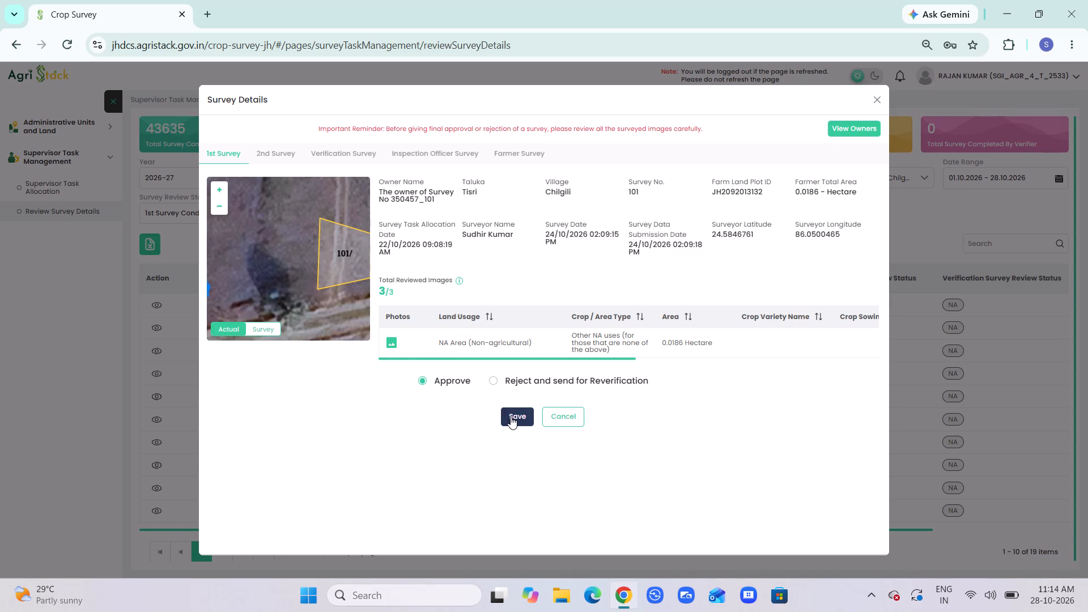
pyautogui.click(511, 416)
pyautogui.click(537, 346)
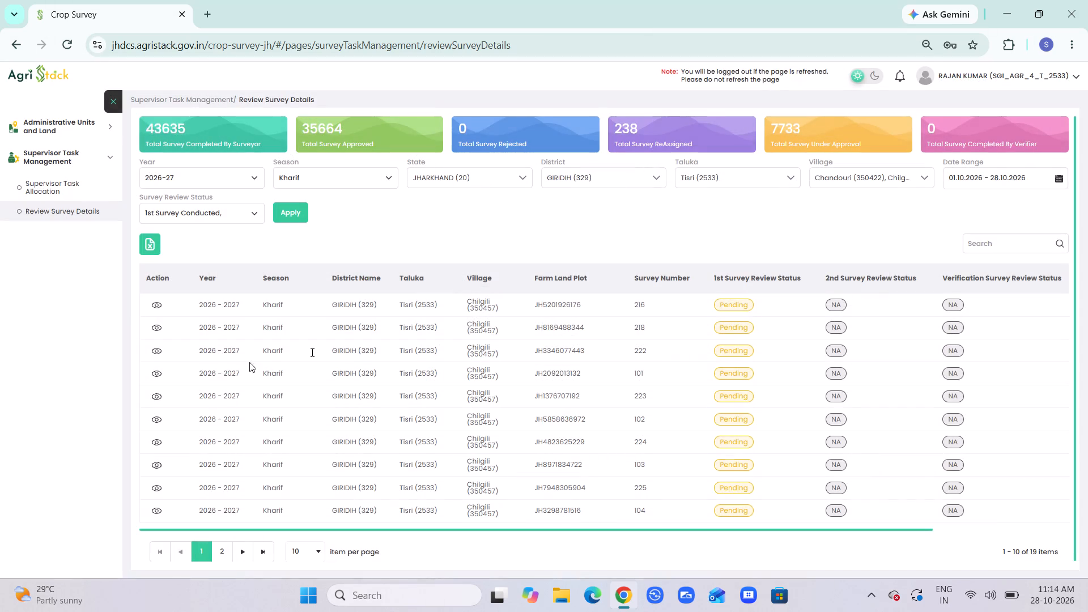
# Open the details of survey number 223 in Chilgili and approve all three photos of its fallow area.
pyautogui.click(160, 392)
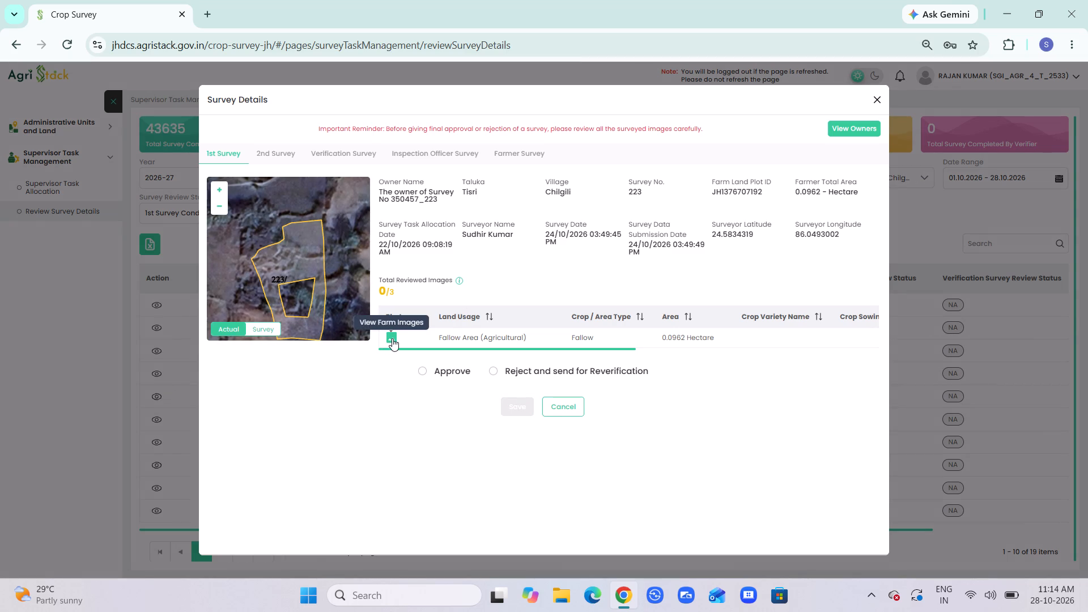
pyautogui.click(392, 338)
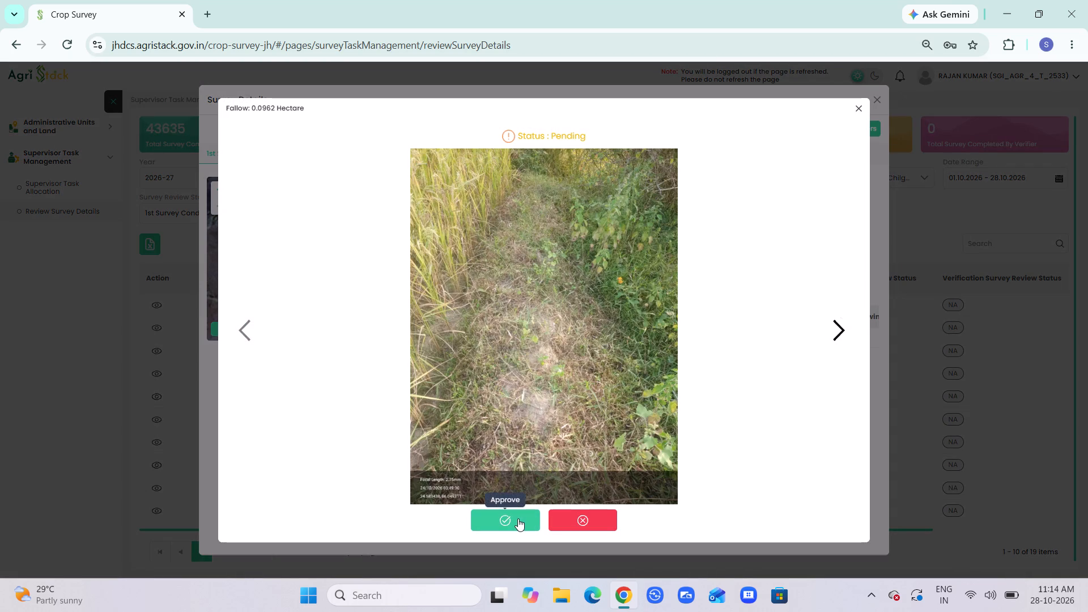
pyautogui.click(517, 518)
pyautogui.moveTo(612, 419); pyautogui.dragTo(571, 431)
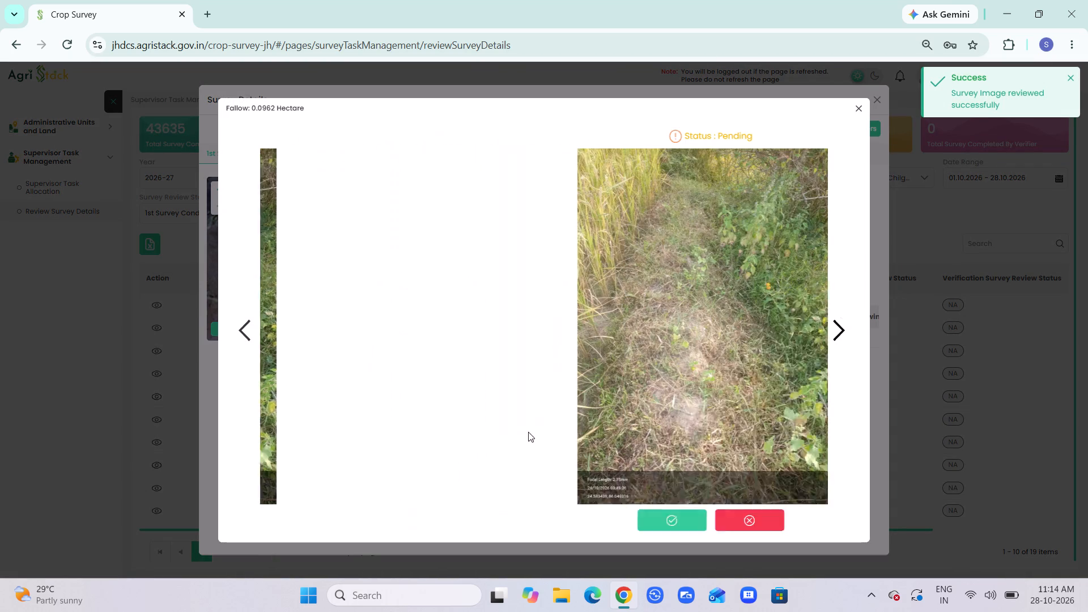
pyautogui.click(519, 516)
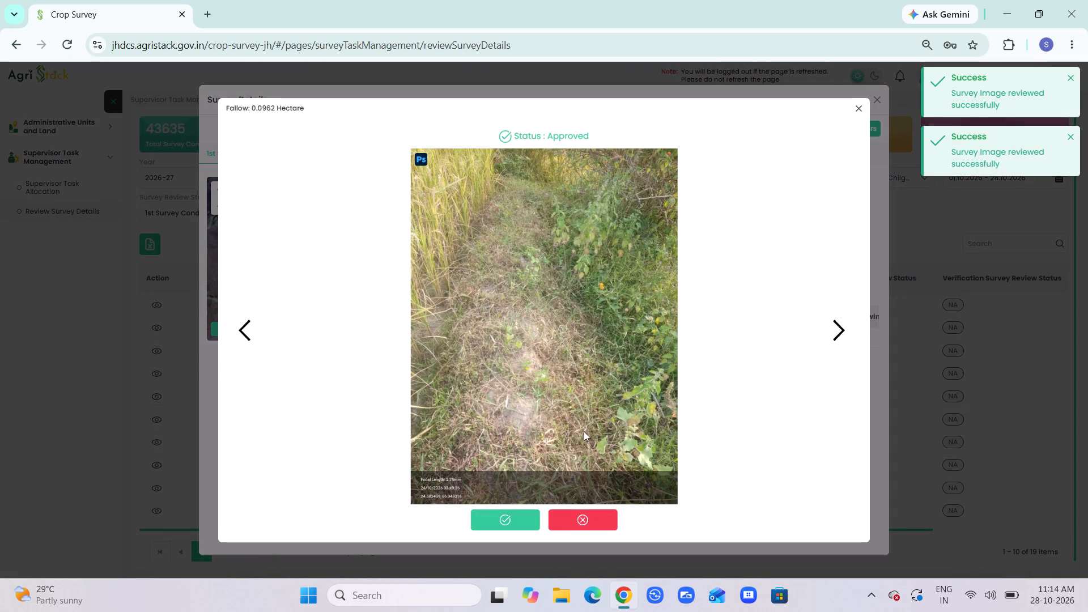
pyautogui.moveTo(604, 424); pyautogui.dragTo(586, 430)
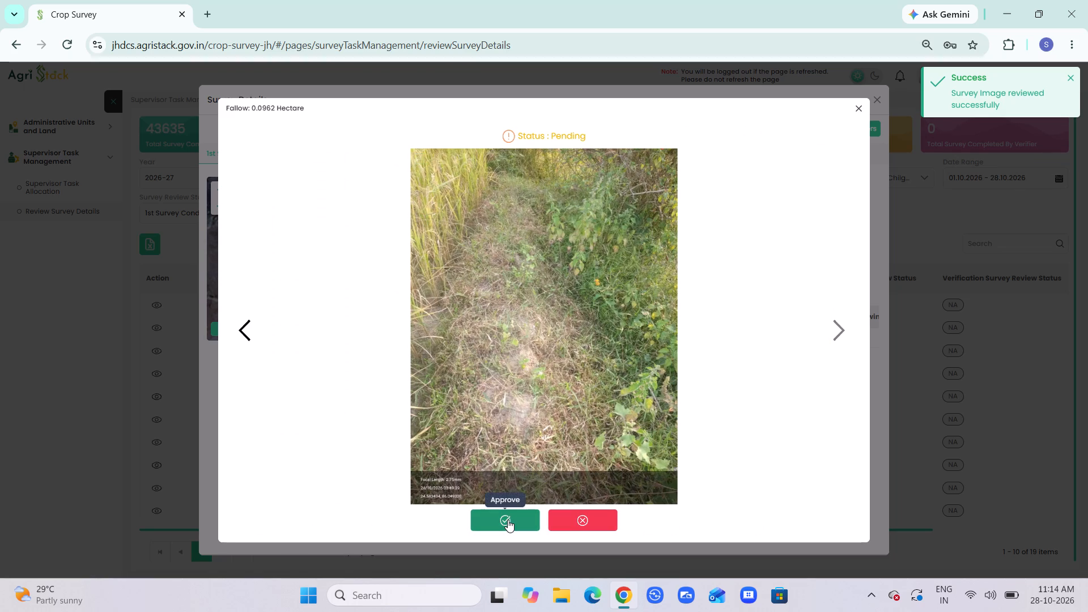
pyautogui.click(508, 520)
pyautogui.click(859, 108)
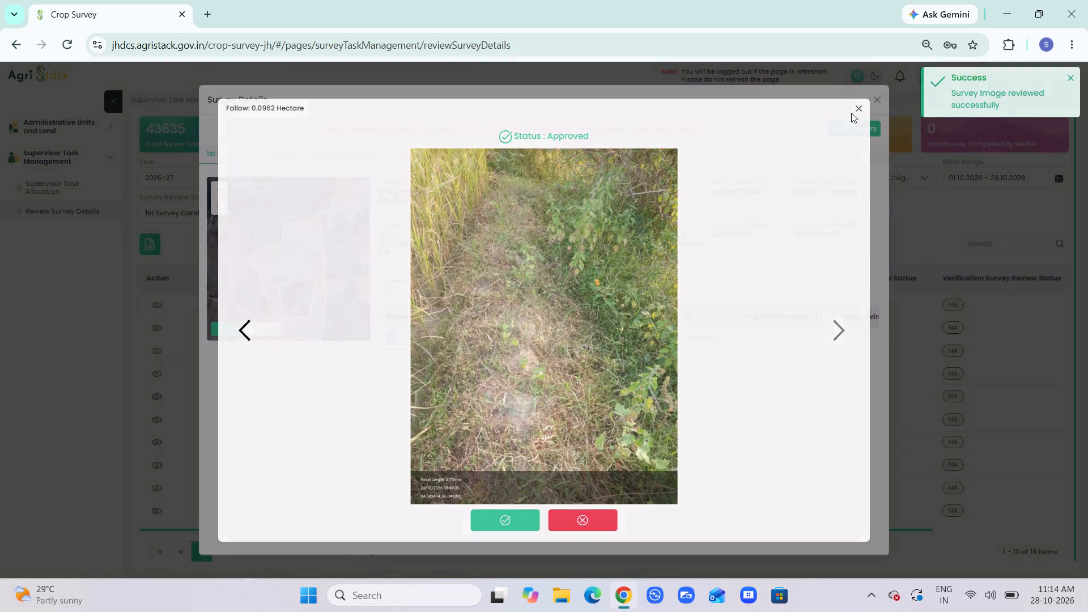
# Mark the 1st survey of survey number 223 as approved, save the review and close its details.
pyautogui.click(462, 371)
pyautogui.click(518, 406)
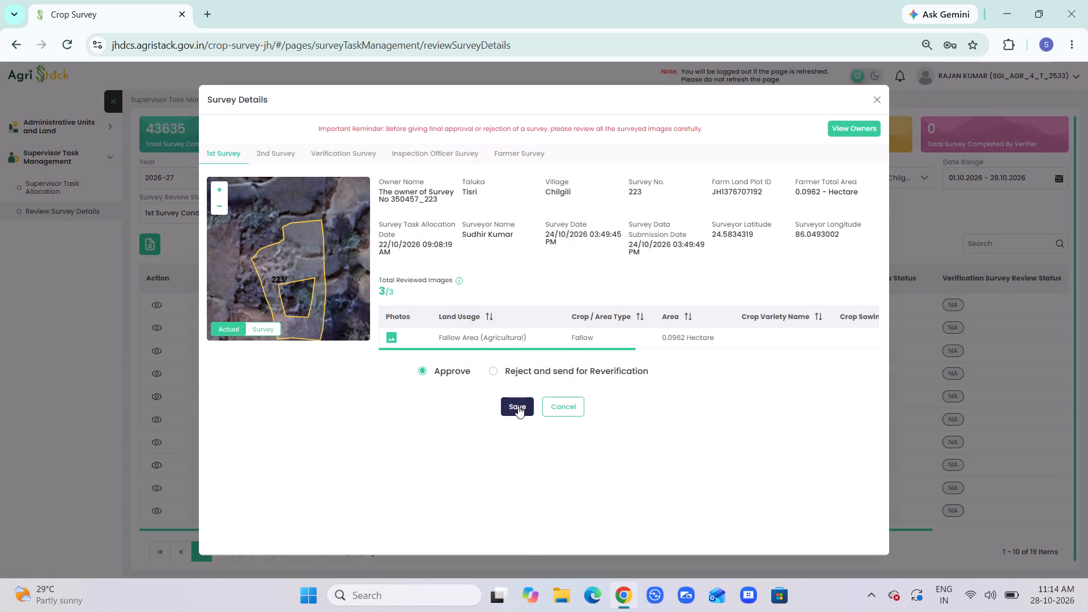
pyautogui.click(542, 348)
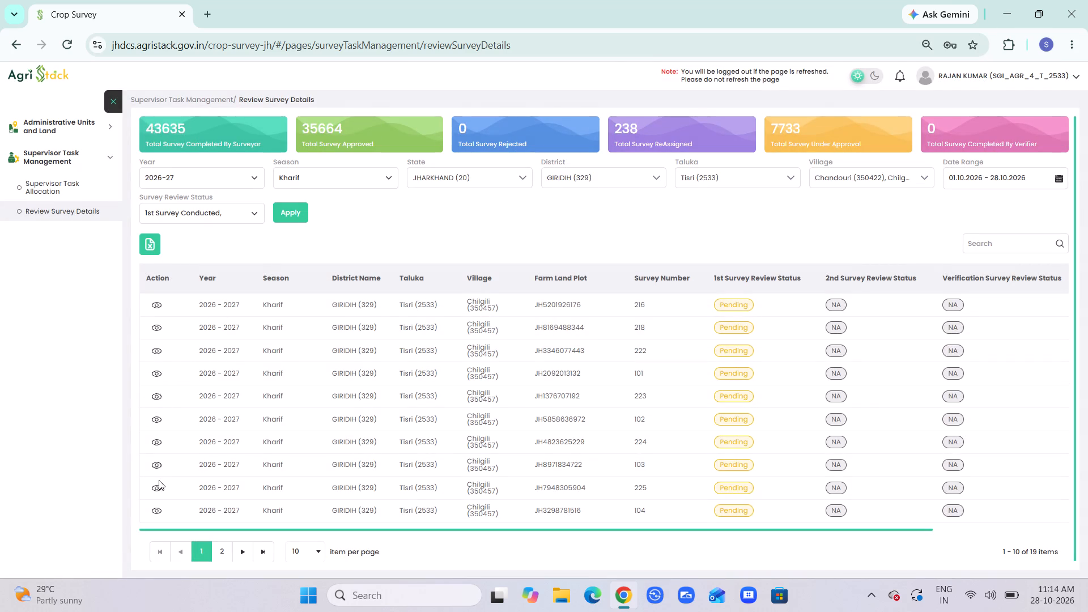
# Open the details of survey number 102 in Chilgili and approve all three photos of its fallow area.
pyautogui.click(159, 420)
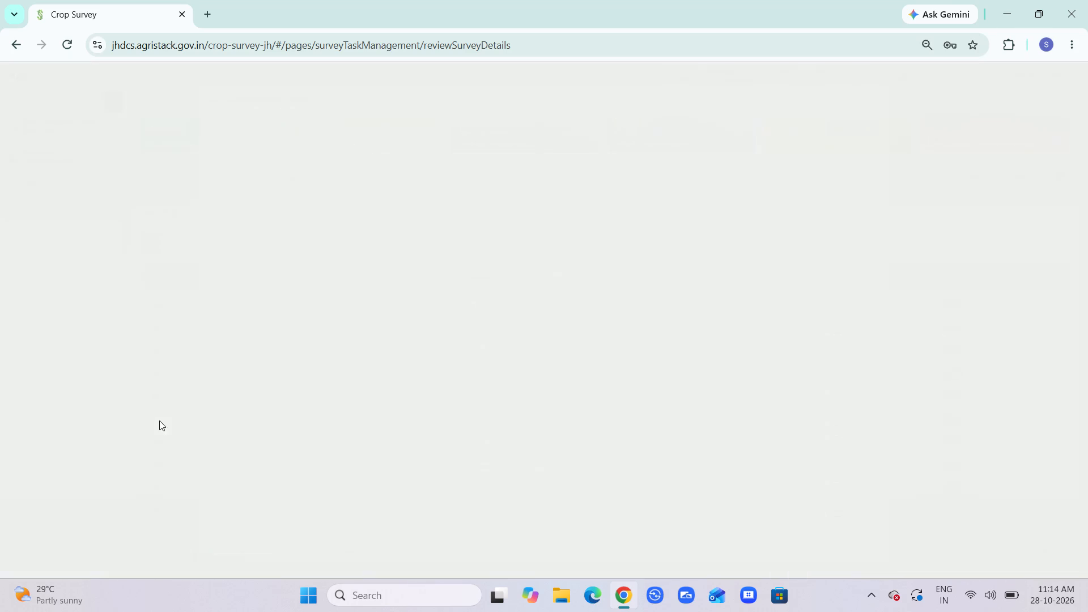
pyautogui.click(394, 338)
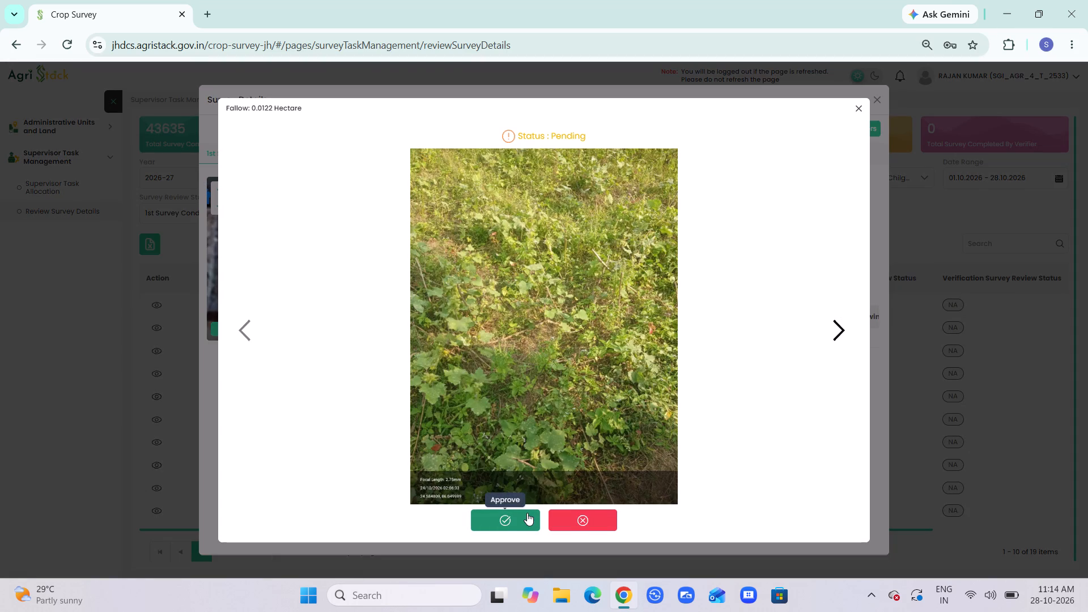
pyautogui.click(527, 513)
pyautogui.moveTo(620, 413); pyautogui.dragTo(534, 431)
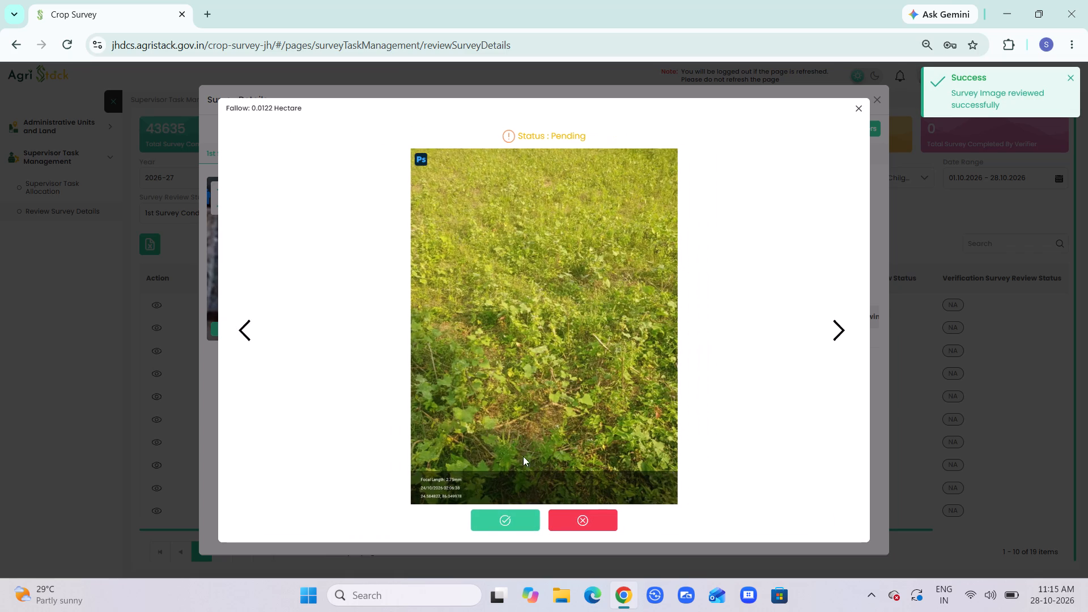
pyautogui.click(511, 511)
pyautogui.moveTo(611, 422); pyautogui.dragTo(593, 434)
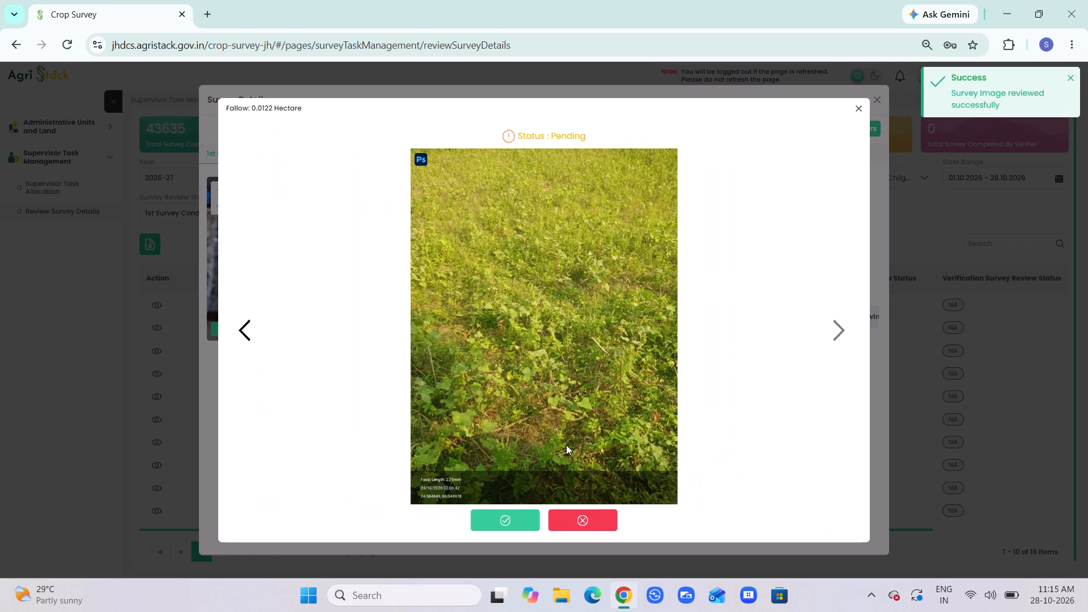
pyautogui.click(526, 519)
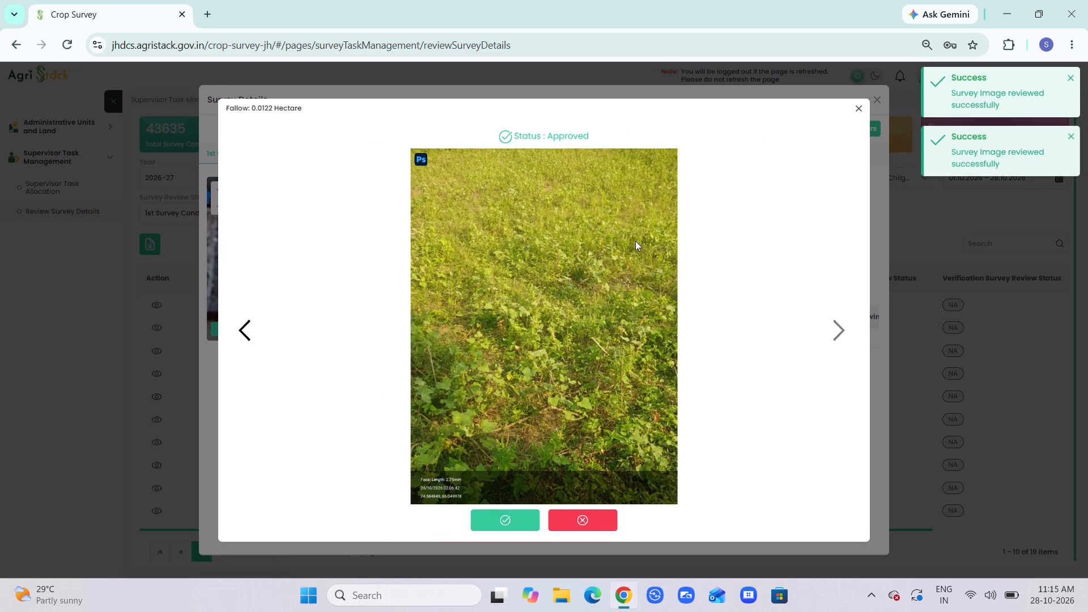
pyautogui.click(859, 104)
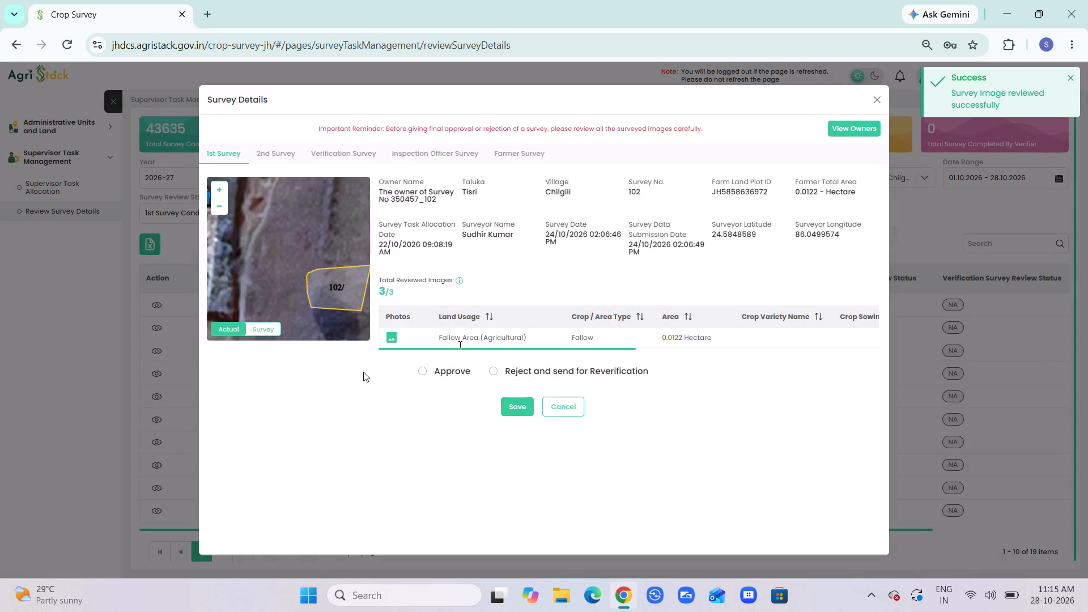
# Mark the 1st survey of survey number 102 as approved, save the review and close its details.
pyautogui.click(449, 367)
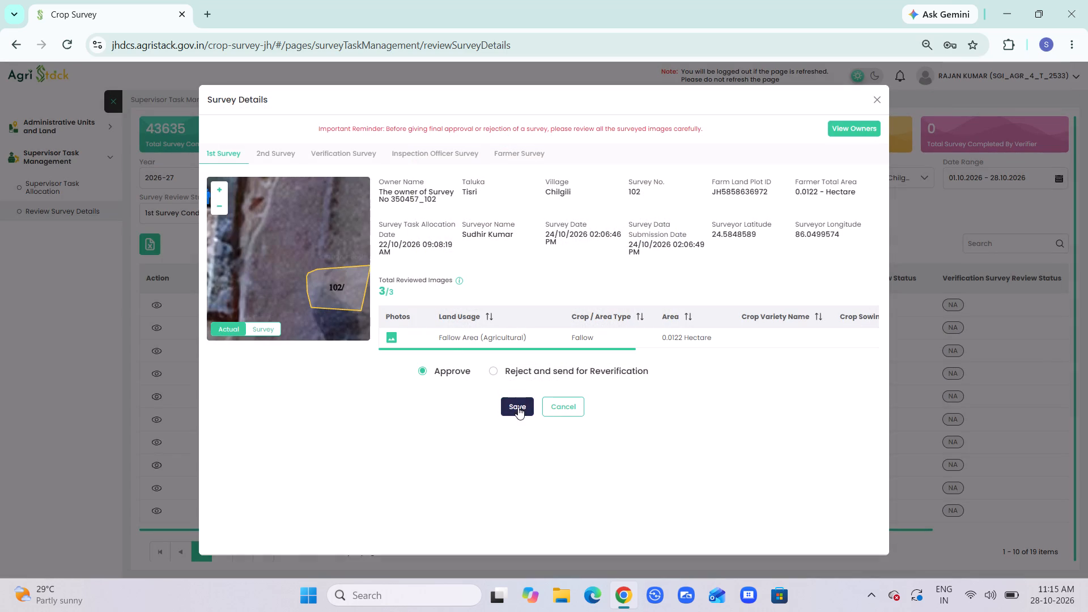
pyautogui.click(518, 407)
pyautogui.click(526, 345)
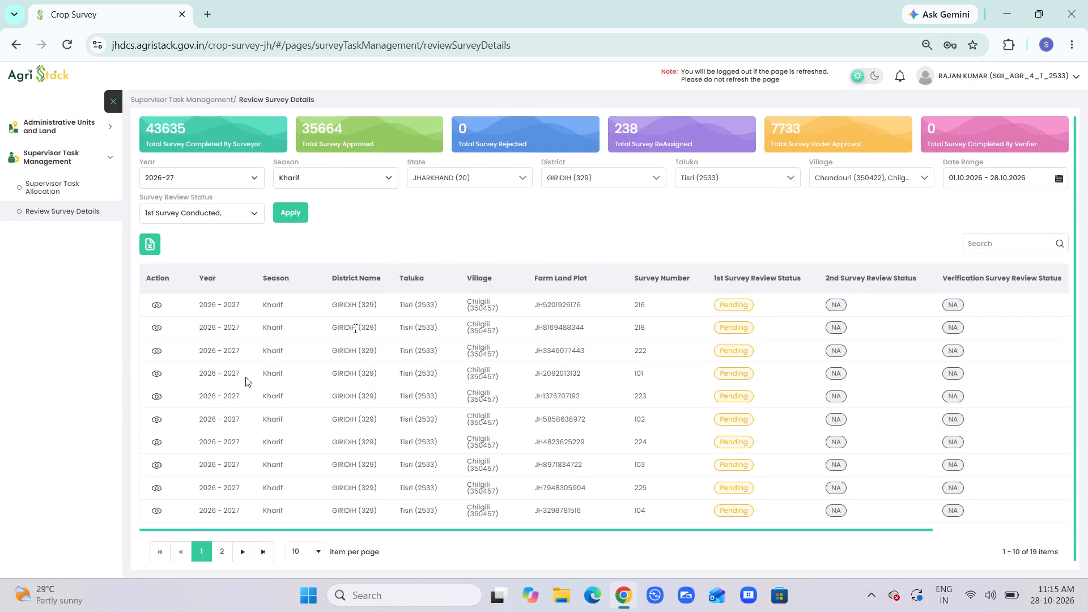
# Open the details of survey number 224 in Chilgili and approve all three photos of its fallow area.
pyautogui.click(157, 444)
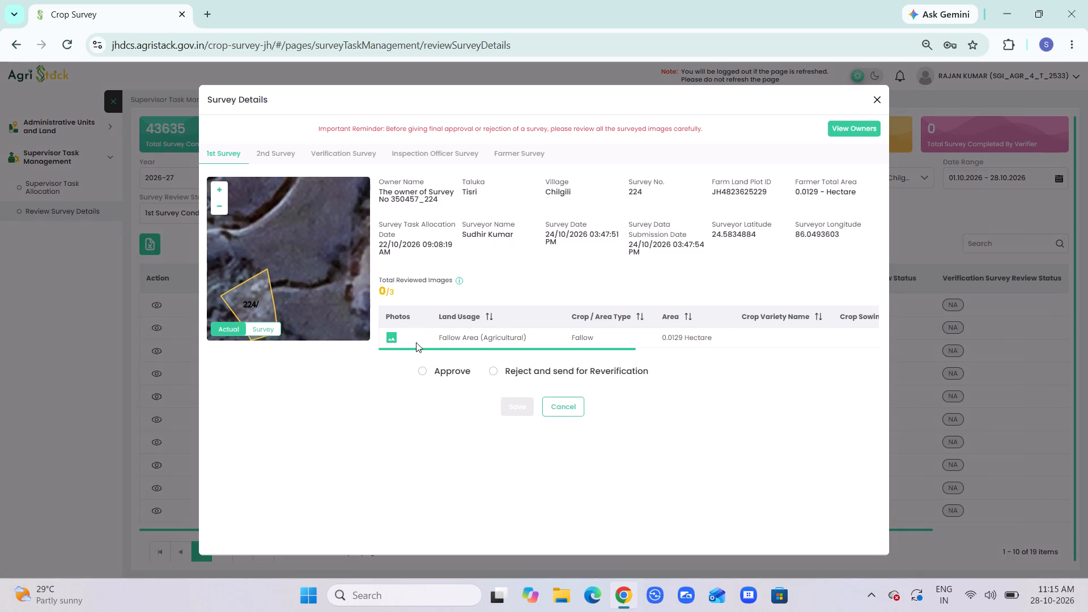
pyautogui.click(395, 337)
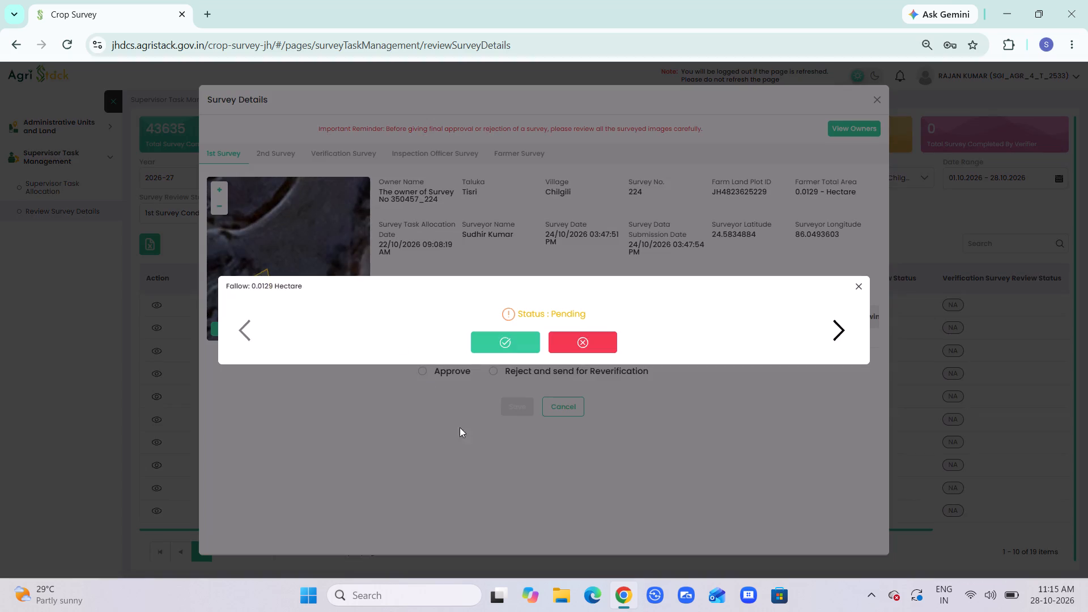
pyautogui.click(502, 518)
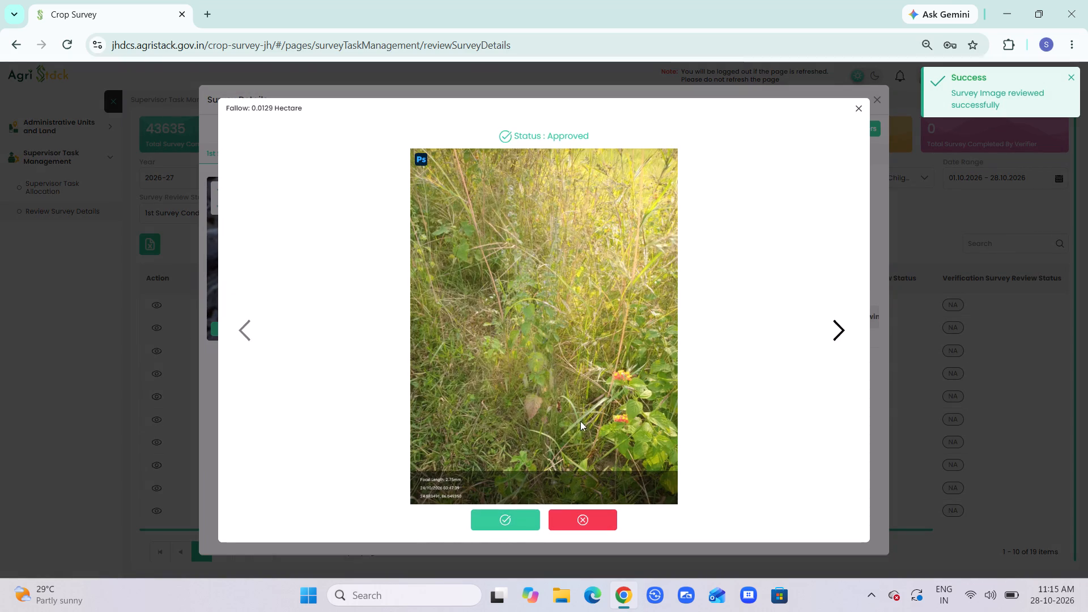
pyautogui.moveTo(609, 409); pyautogui.dragTo(537, 431)
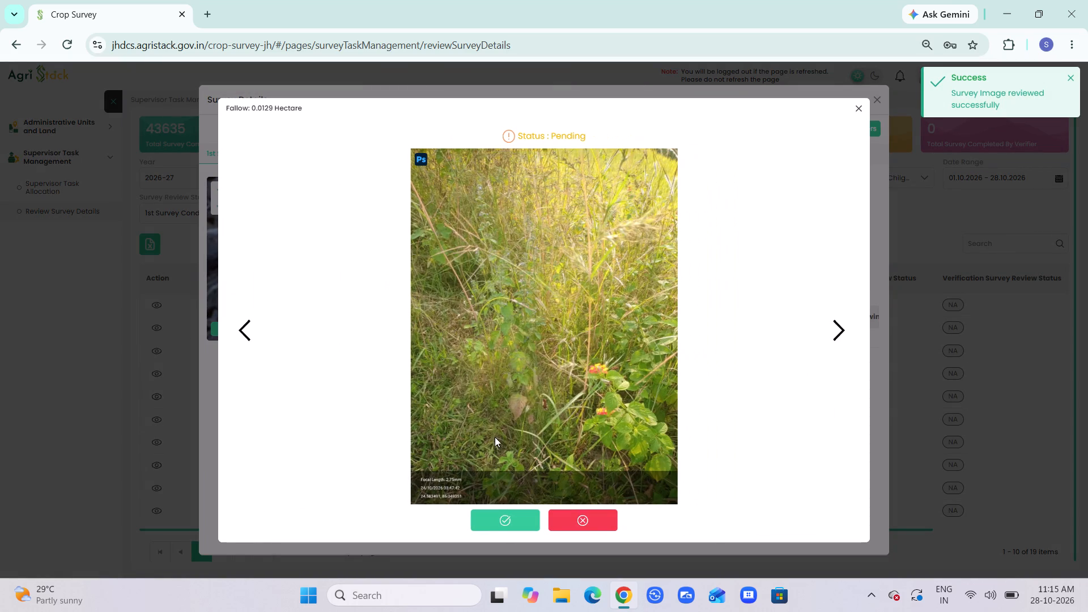
pyautogui.click(516, 517)
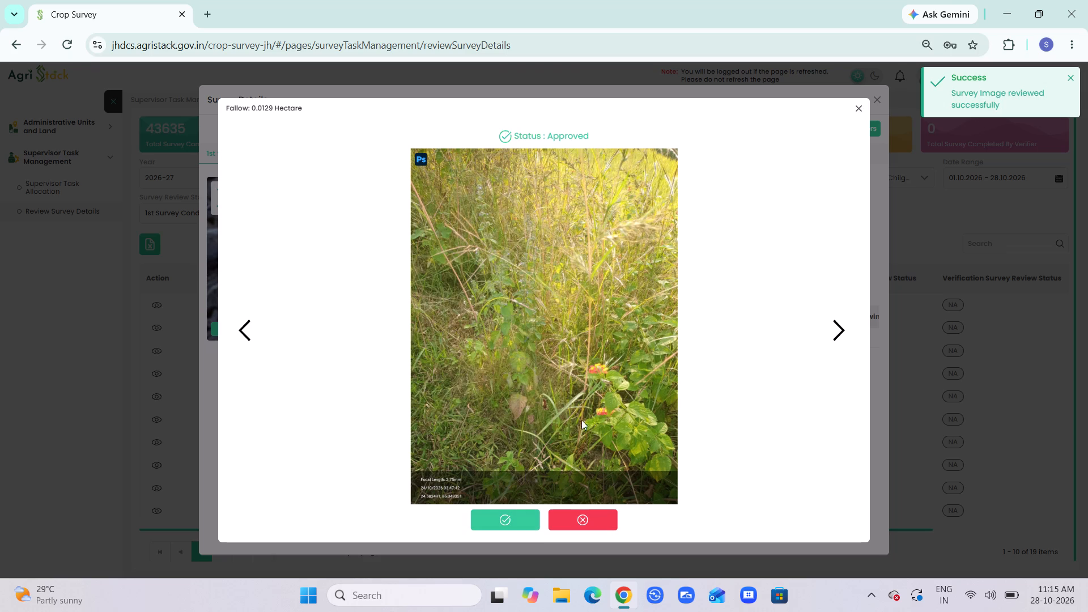
pyautogui.moveTo(586, 410); pyautogui.dragTo(521, 426)
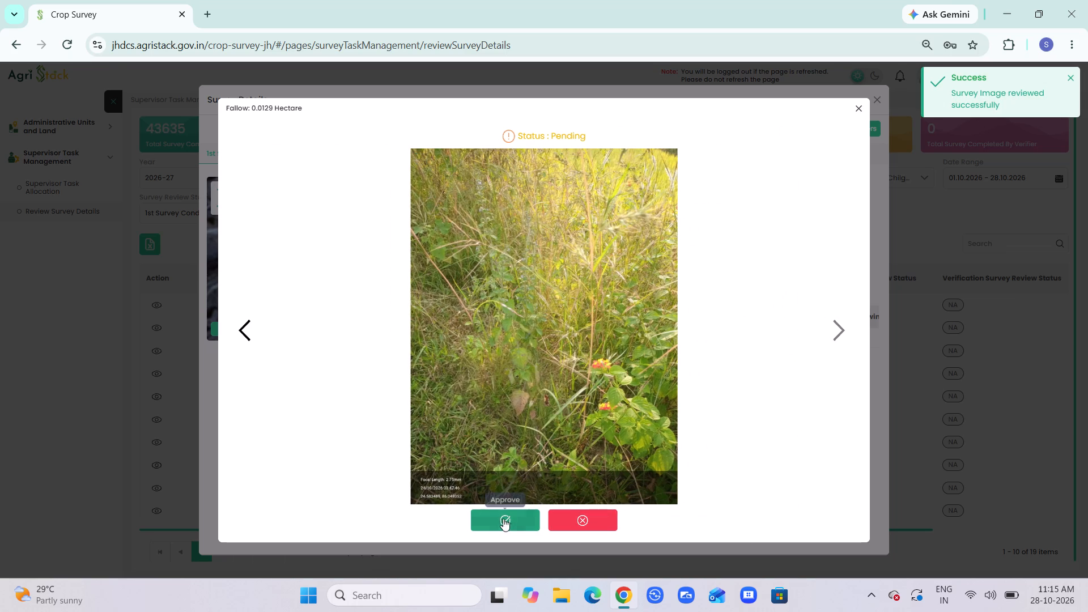
pyautogui.click(508, 521)
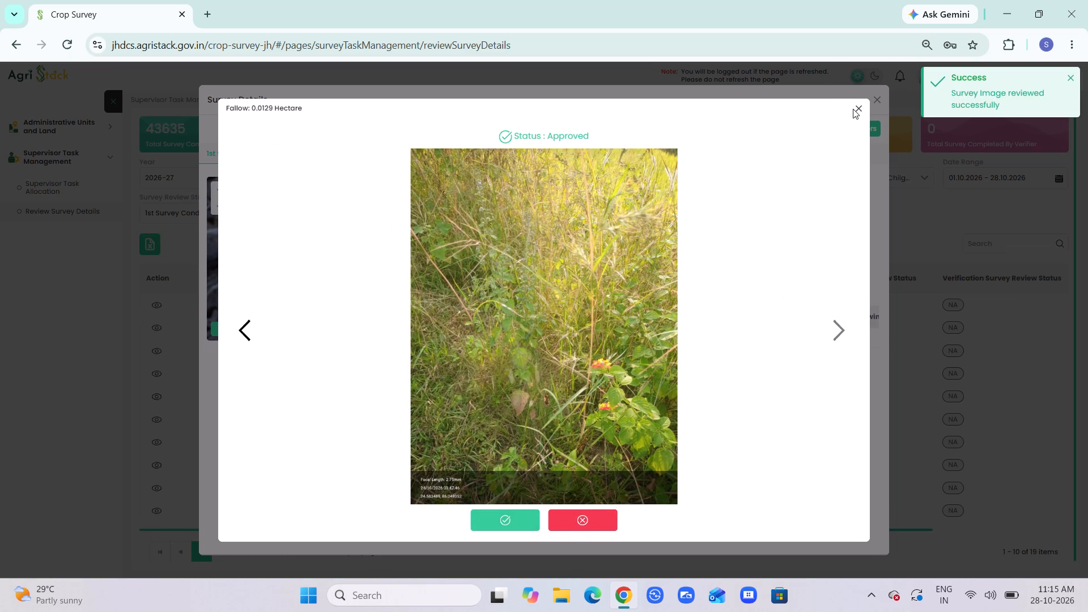
pyautogui.click(857, 107)
# Mark the 1st survey of survey number 224 as approved, save the review and close its details.
pyautogui.click(458, 367)
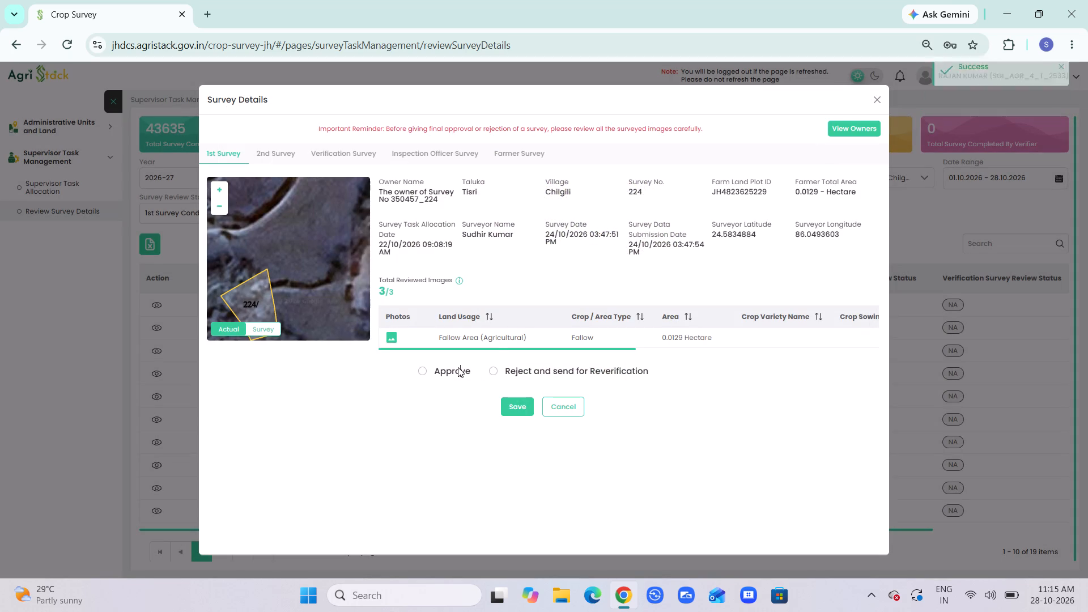
pyautogui.click(528, 405)
pyautogui.click(529, 341)
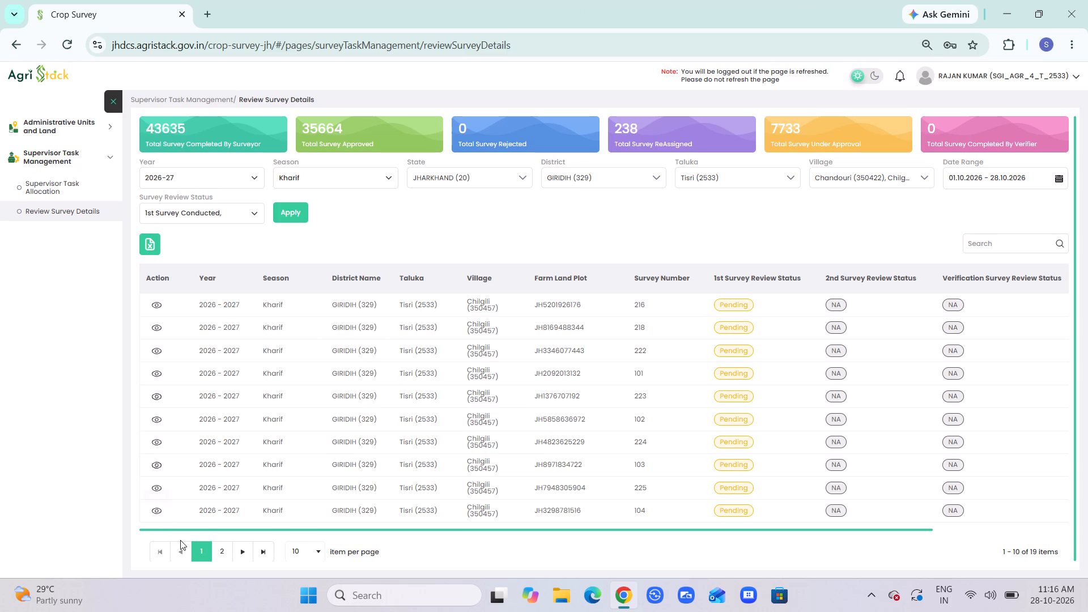
# Refresh the list of pending surveys by going to page 2 and returning to page 1.
pyautogui.click(213, 554)
pyautogui.click(203, 548)
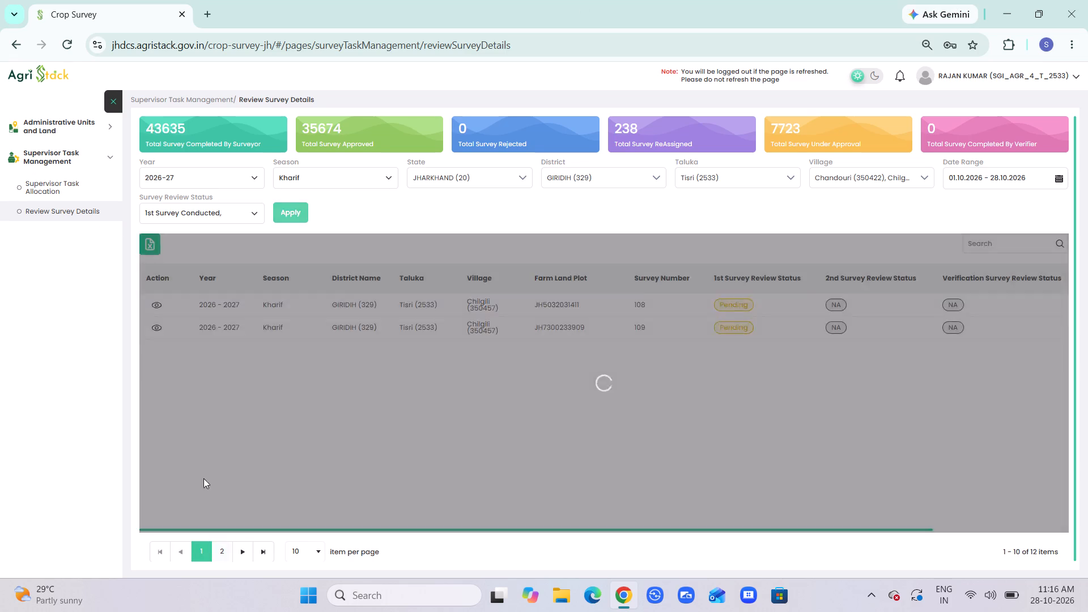
# Open the details of survey number 103 in Chilgili and approve all three photos of its fallow area.
pyautogui.click(155, 307)
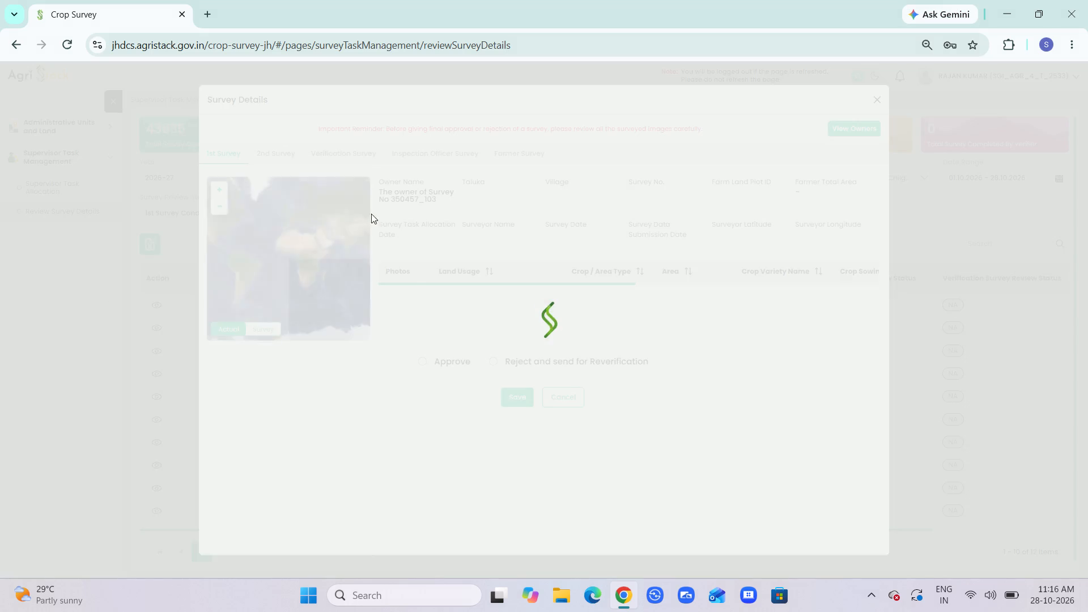
pyautogui.click(393, 335)
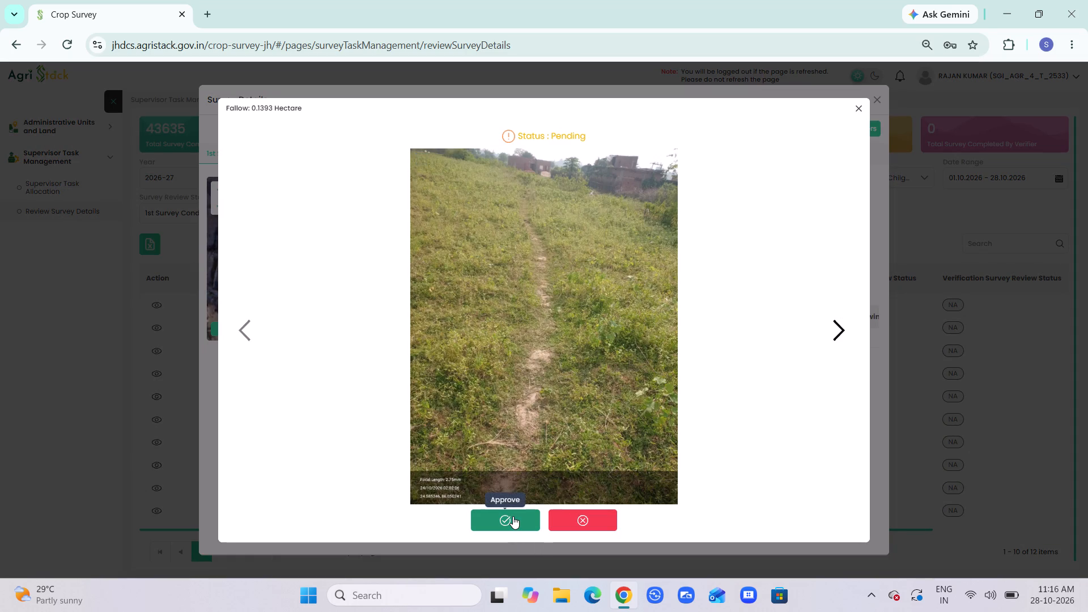
pyautogui.click(513, 517)
pyautogui.moveTo(670, 430); pyautogui.dragTo(520, 430)
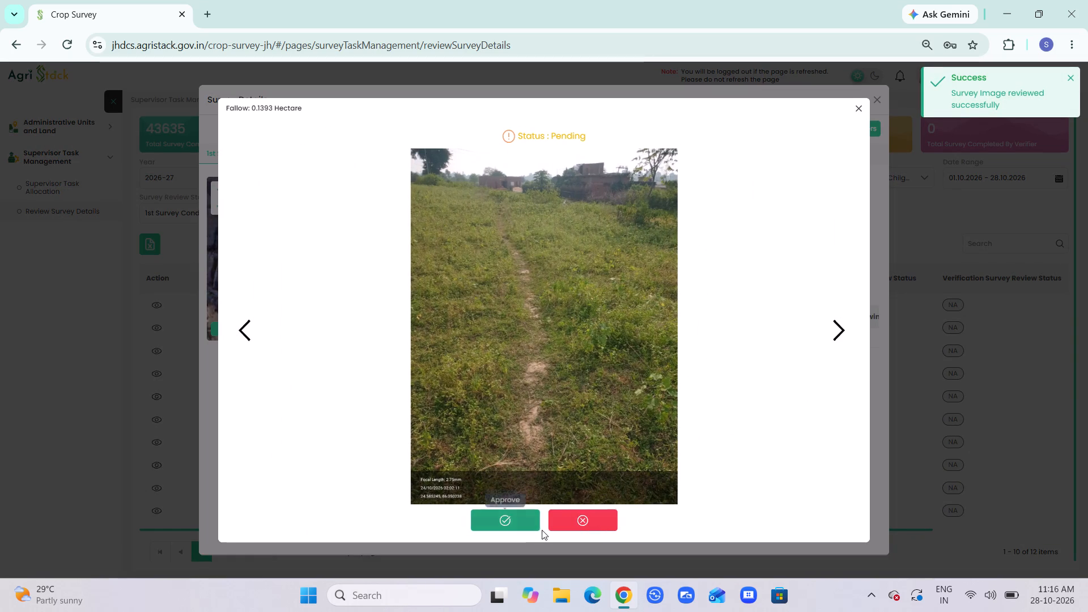
pyautogui.click(531, 518)
pyautogui.moveTo(646, 427); pyautogui.dragTo(624, 427)
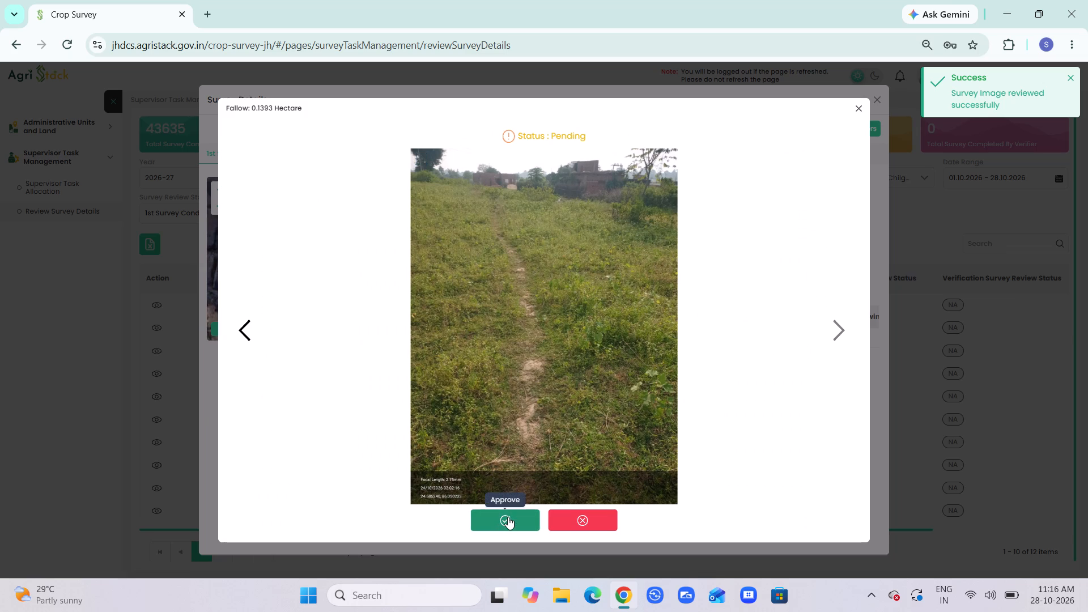
pyautogui.click(508, 517)
pyautogui.click(858, 109)
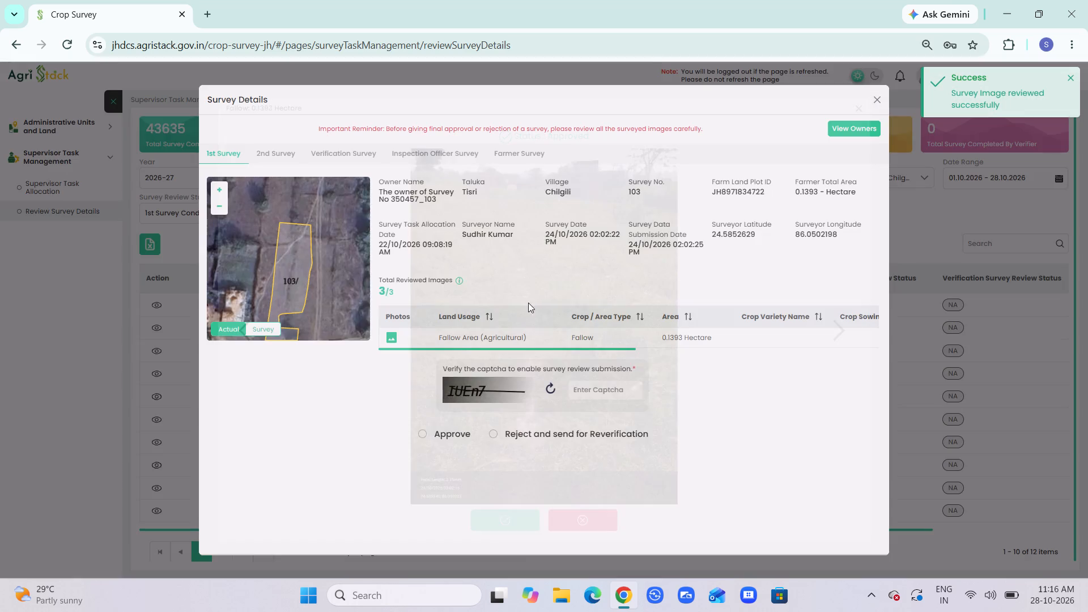
# Enter the captcha, mark the 1st survey of survey number 103 as approved, save the review and close its details.
pyautogui.click(583, 388)
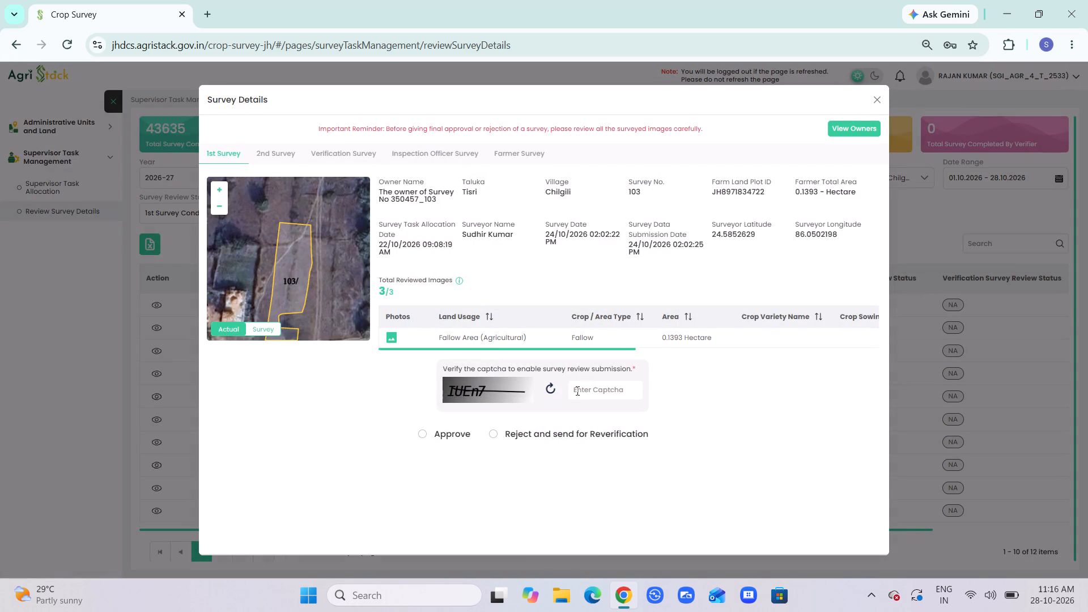
pyautogui.press('i')
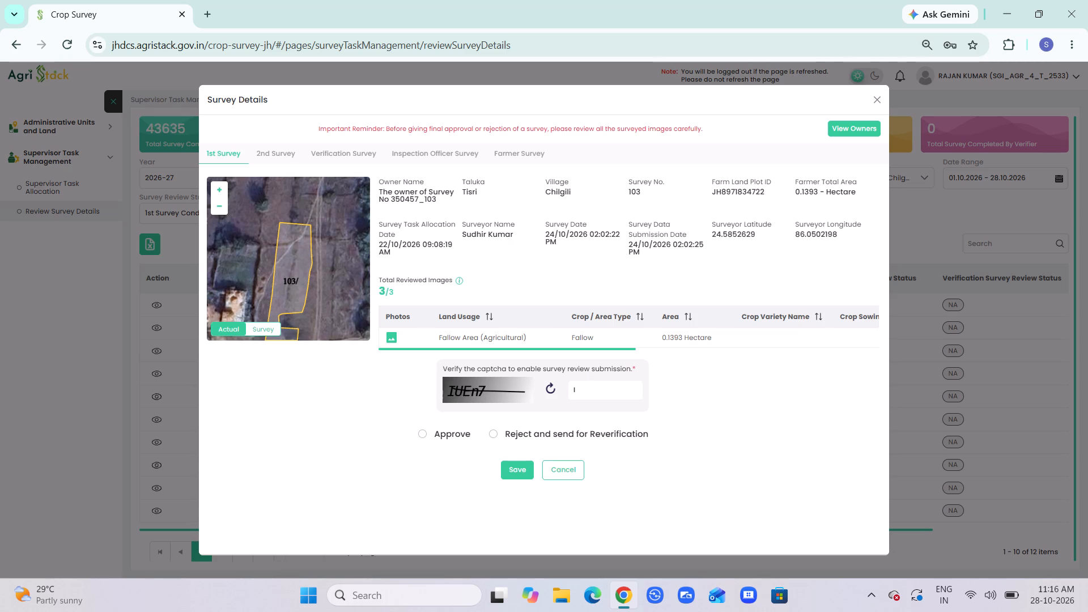
pyautogui.press('u')
pyautogui.press('e')
pyautogui.hotkey('shift', 'n')
pyautogui.press('7')
pyautogui.click(455, 425)
pyautogui.click(465, 433)
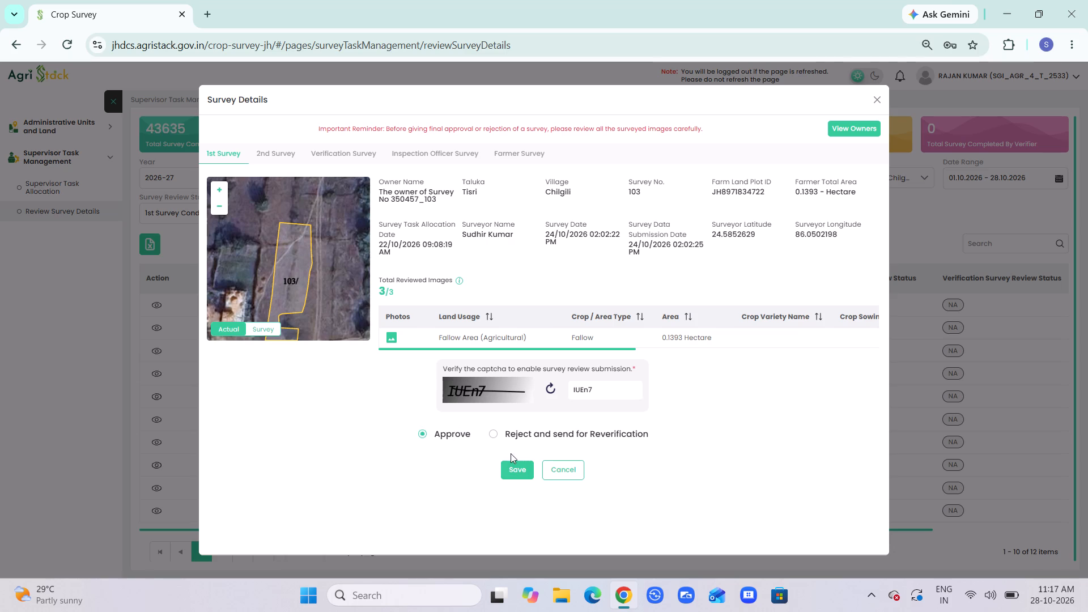
pyautogui.click(522, 470)
pyautogui.click(576, 343)
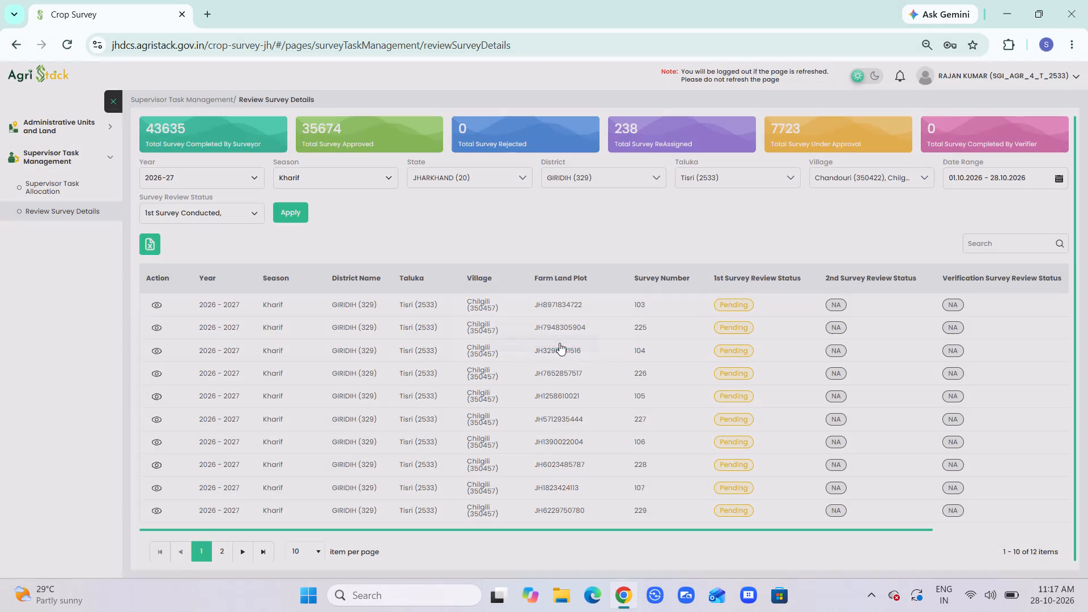
pyautogui.click(150, 327)
pyautogui.click(152, 327)
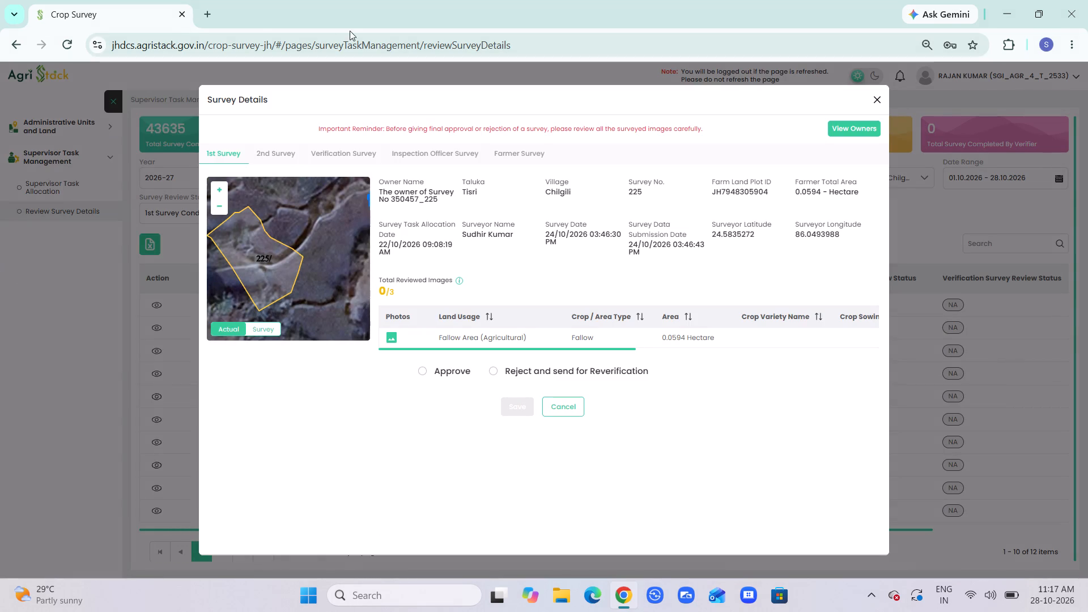
pyautogui.click(392, 334)
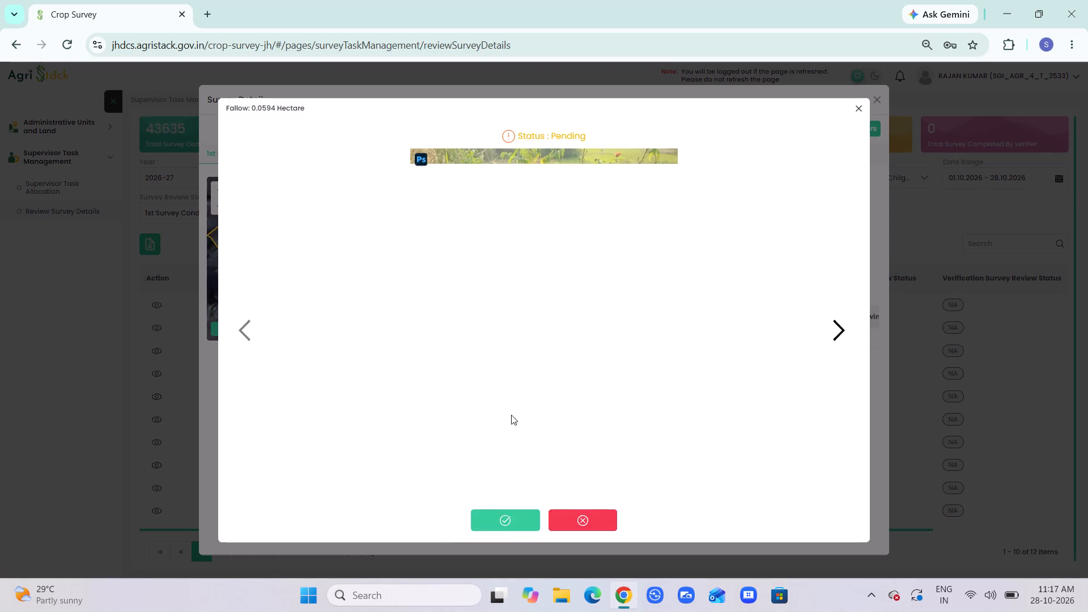
pyautogui.click(518, 519)
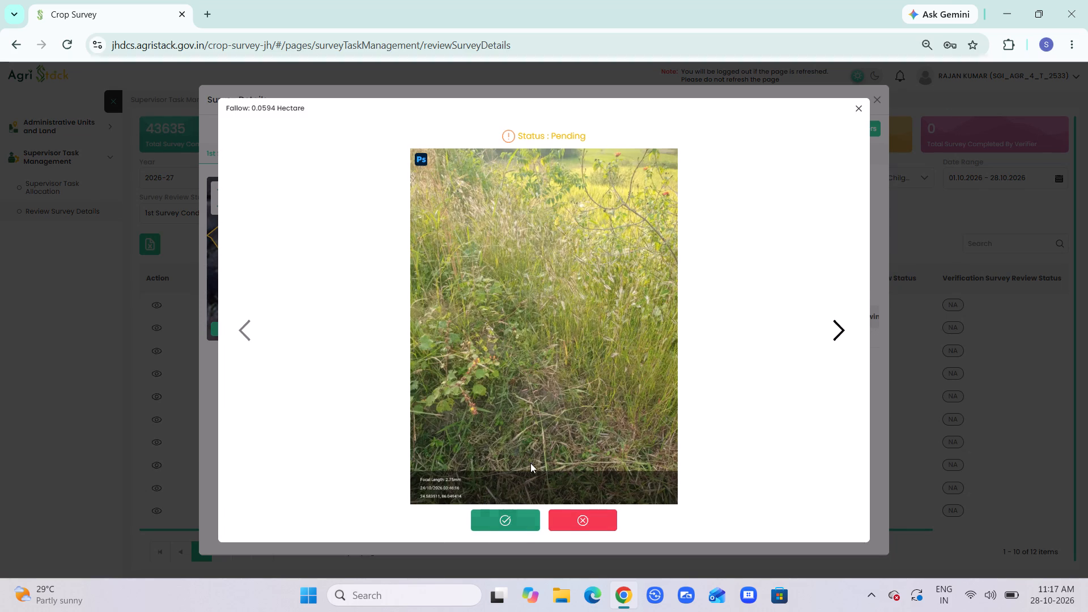
pyautogui.moveTo(658, 414); pyautogui.dragTo(636, 415)
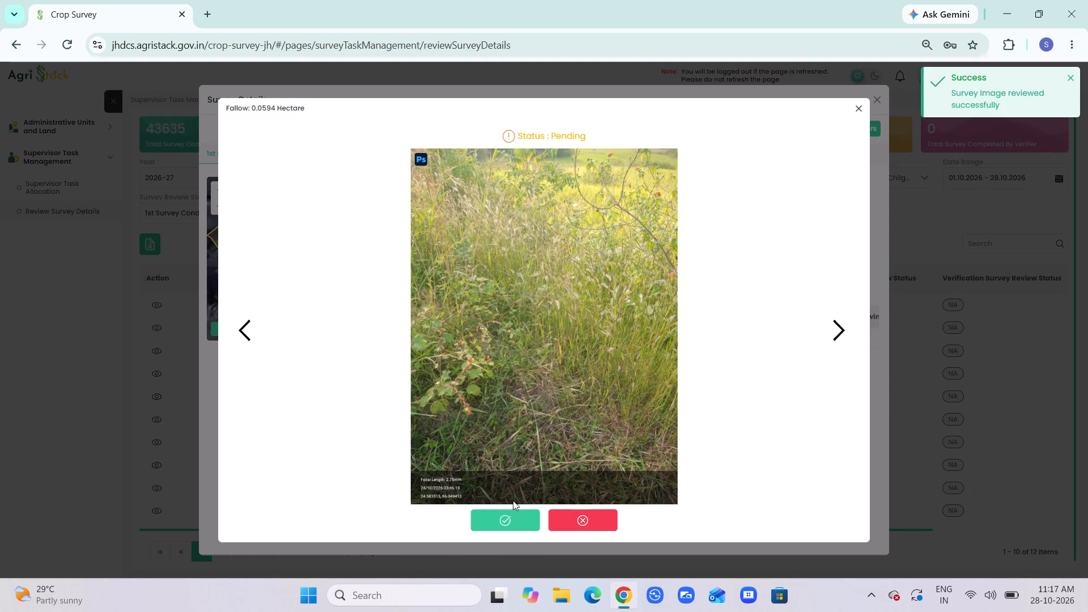
pyautogui.click(521, 517)
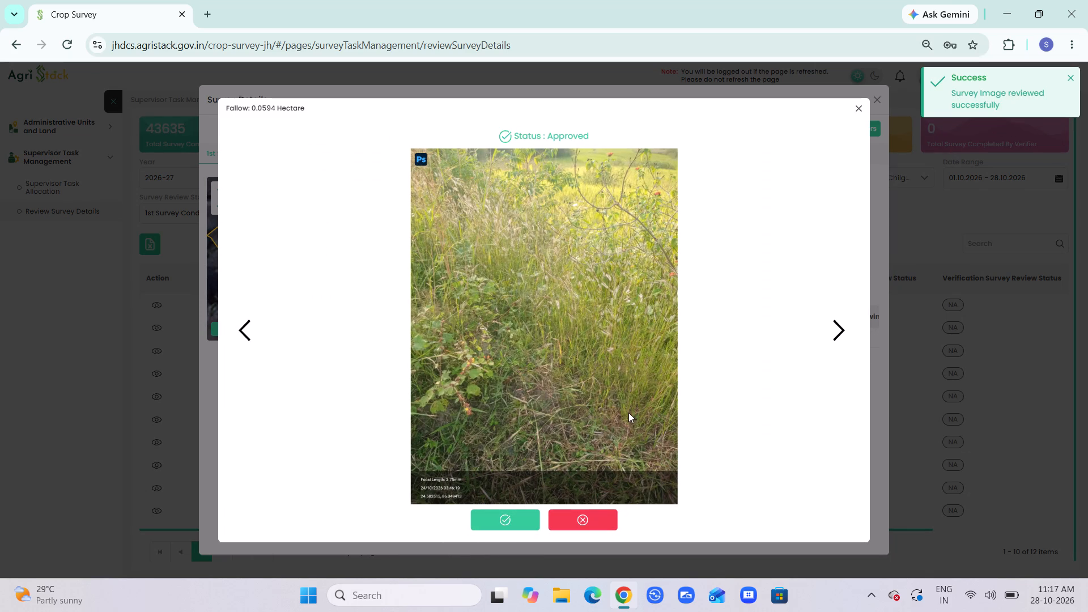
pyautogui.moveTo(628, 413); pyautogui.dragTo(610, 415)
pyautogui.click(517, 524)
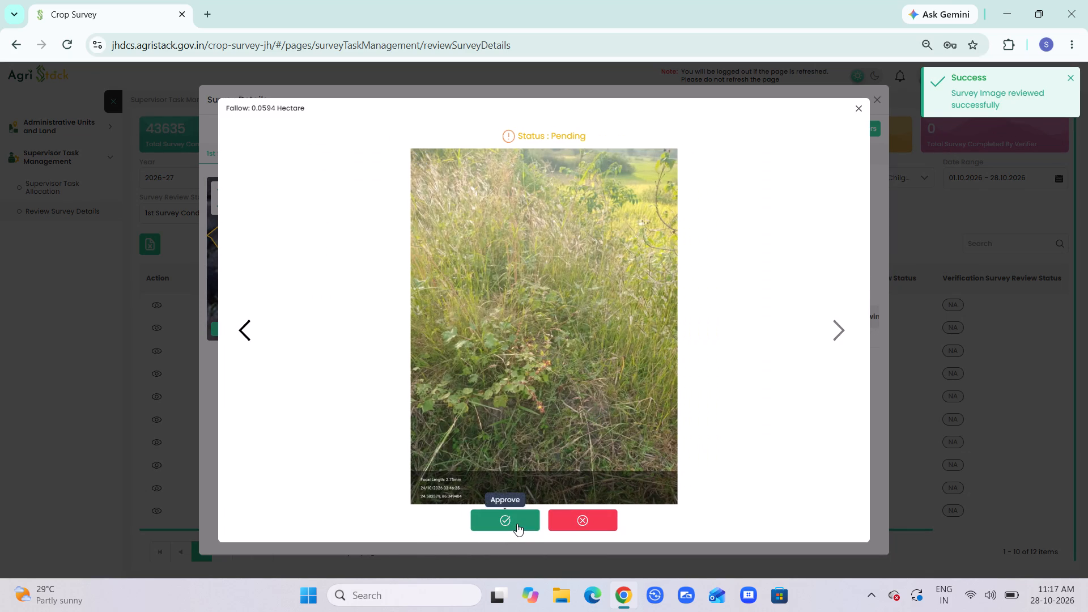
pyautogui.click(860, 105)
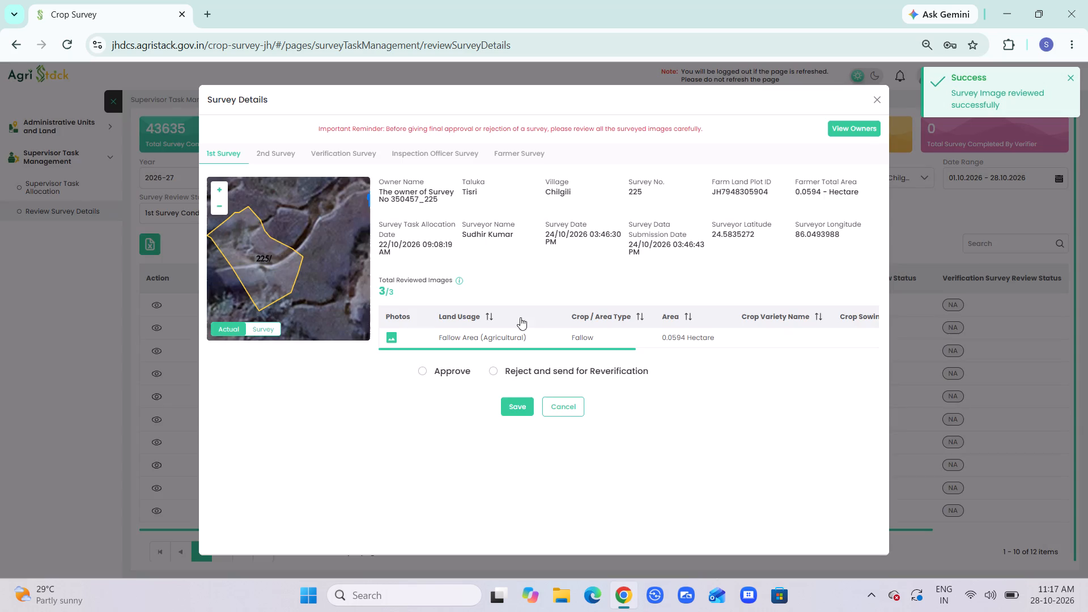
# Mark the 1st survey of survey number 225 as approved, save the review and close its details.
pyautogui.click(446, 367)
pyautogui.click(516, 406)
pyautogui.click(525, 339)
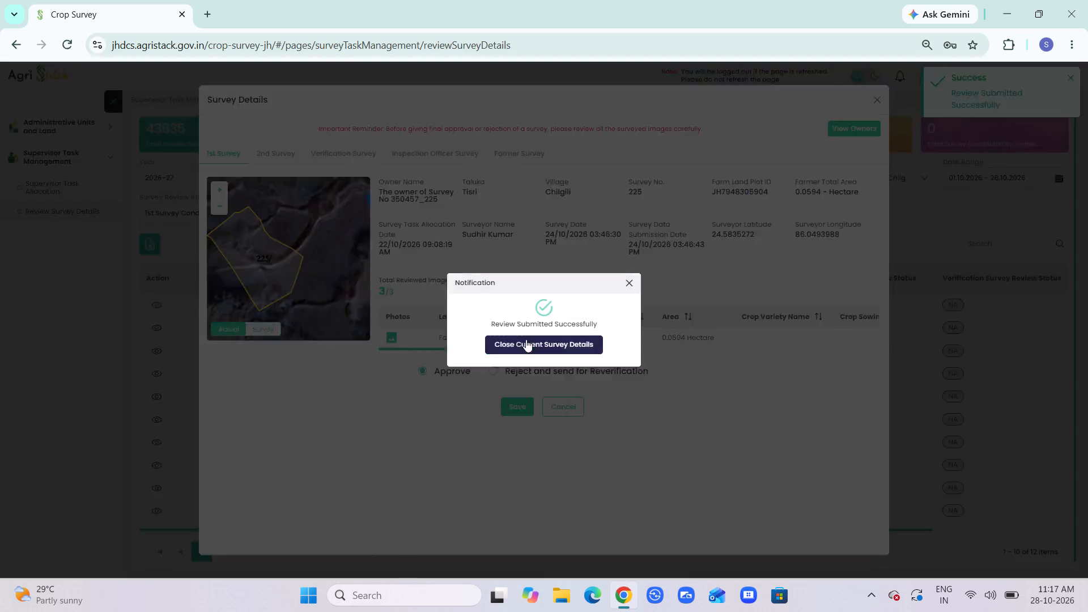
# Open the details of survey number 104 in Chilgili and approve all three photos of its fallow area.
pyautogui.click(156, 348)
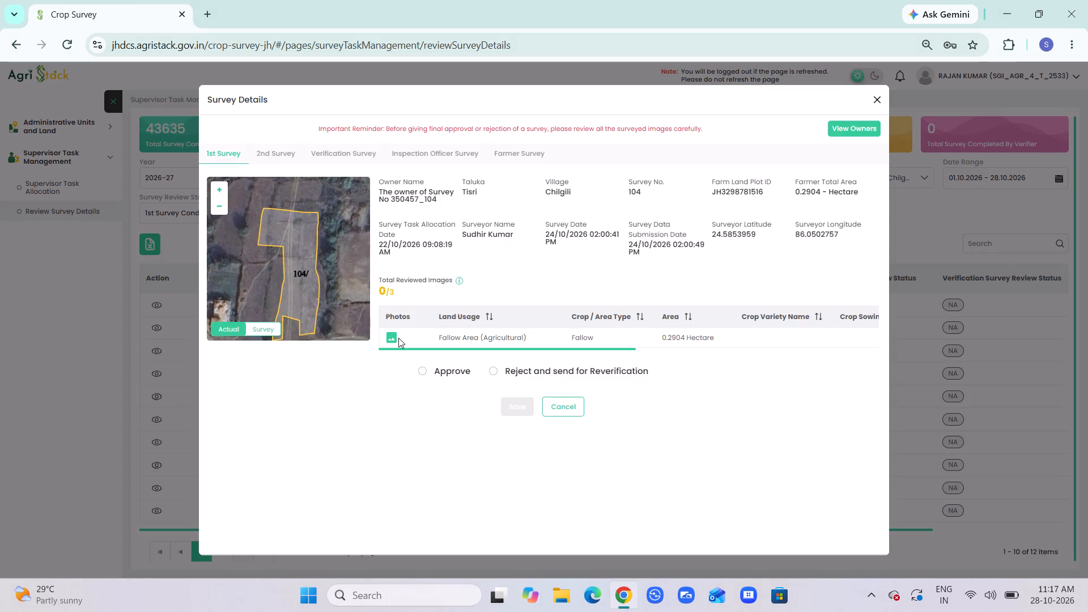
pyautogui.click(393, 335)
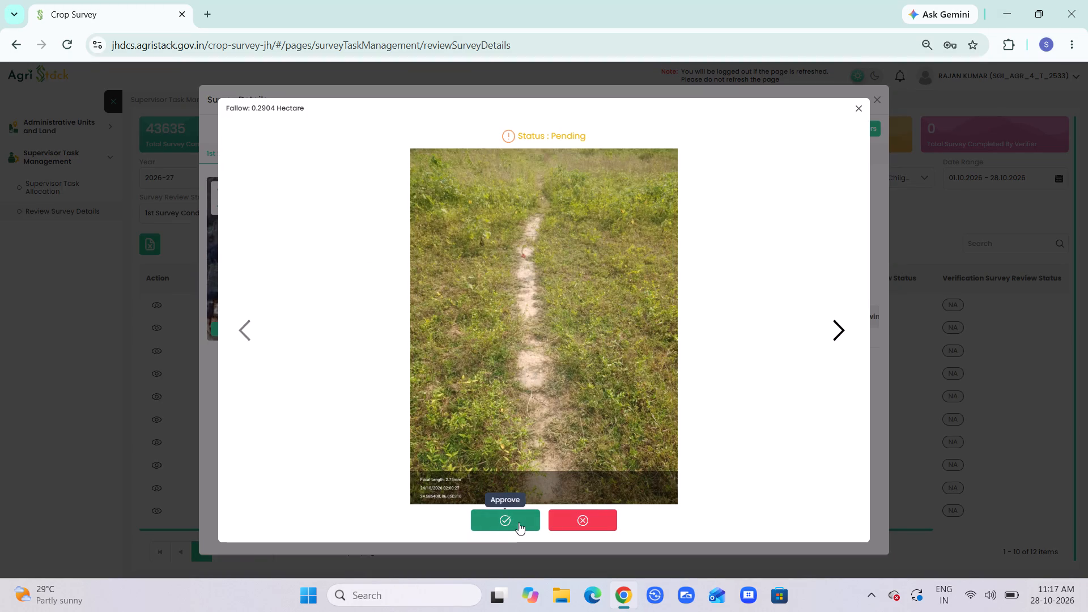
pyautogui.click(519, 522)
pyautogui.moveTo(613, 410); pyautogui.dragTo(593, 424)
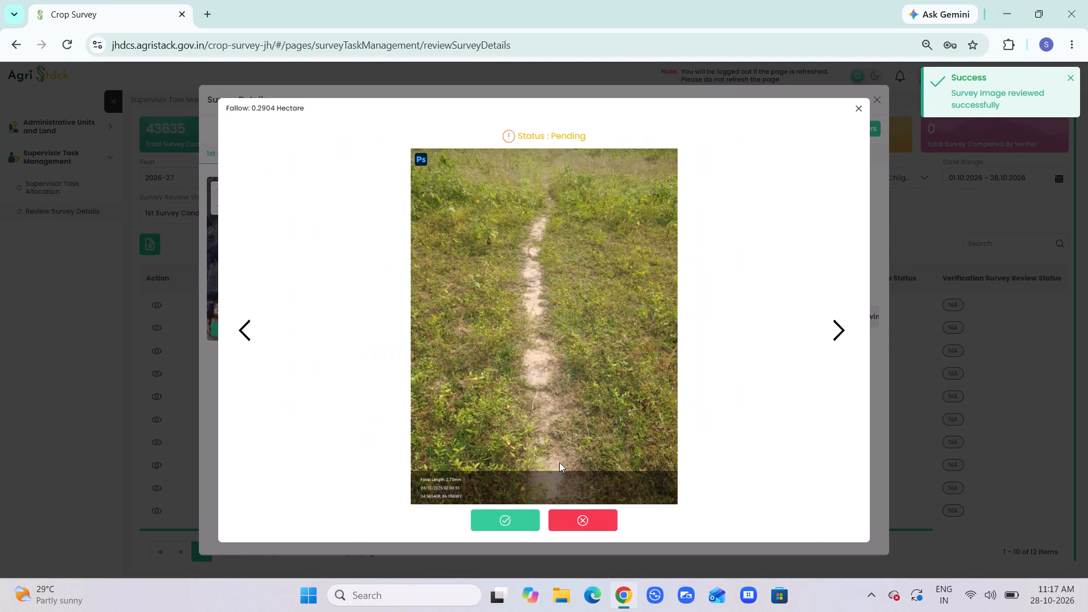
pyautogui.click(522, 522)
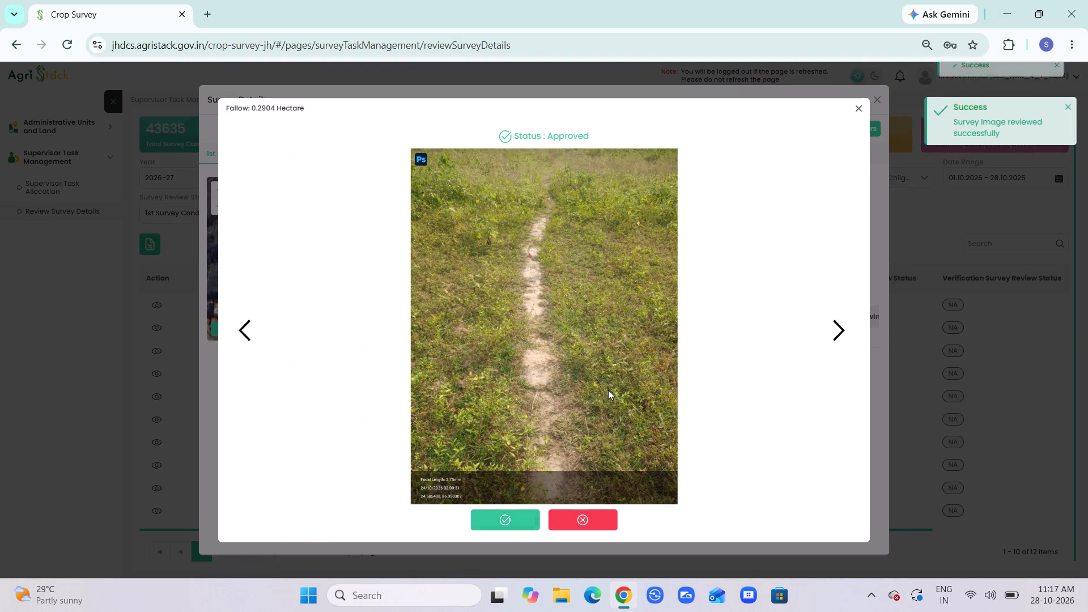
pyautogui.moveTo(617, 384); pyautogui.dragTo(581, 398)
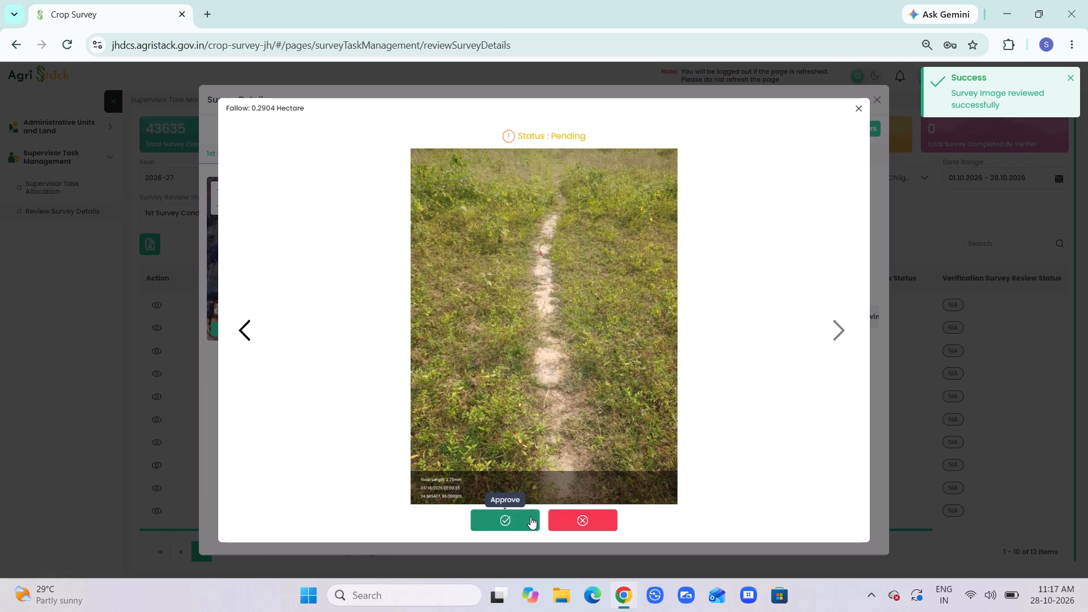
pyautogui.click(528, 518)
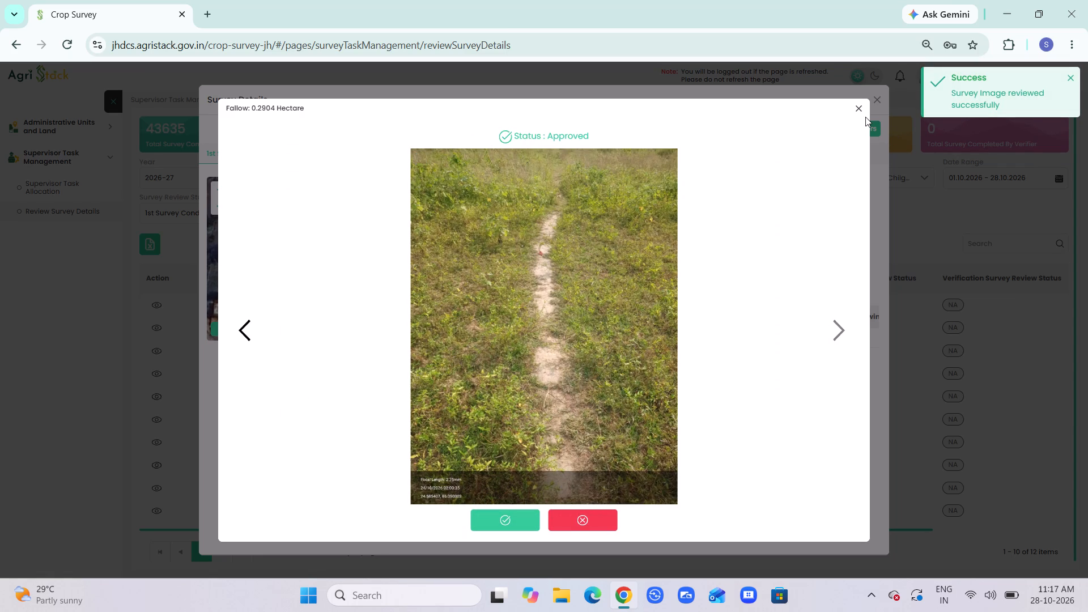
pyautogui.click(860, 107)
# Mark the 1st survey of survey number 104 as approved, save the review and close its details.
pyautogui.click(457, 371)
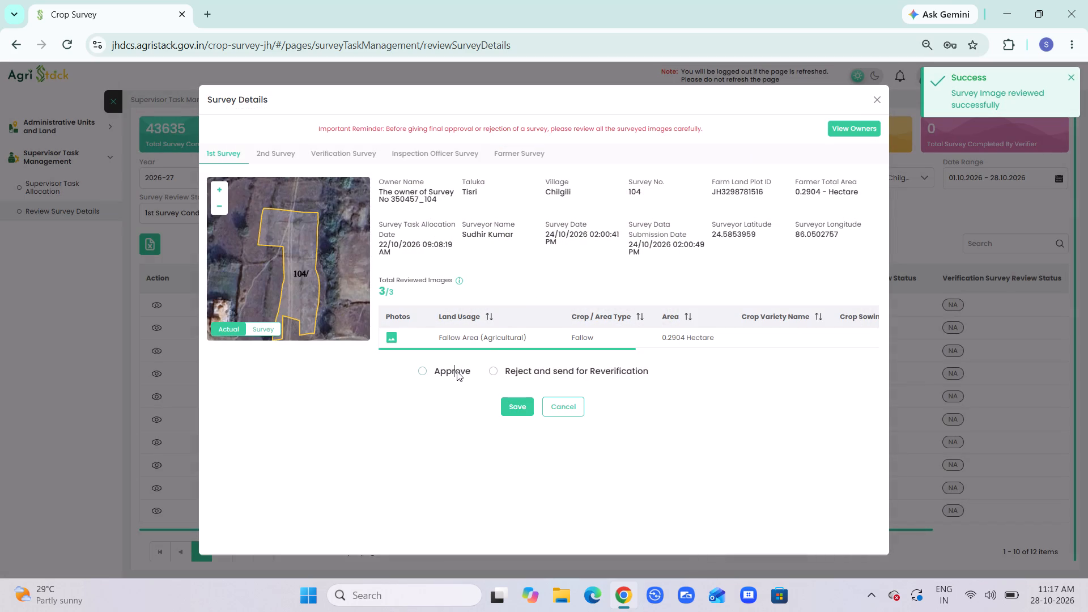
pyautogui.click(519, 403)
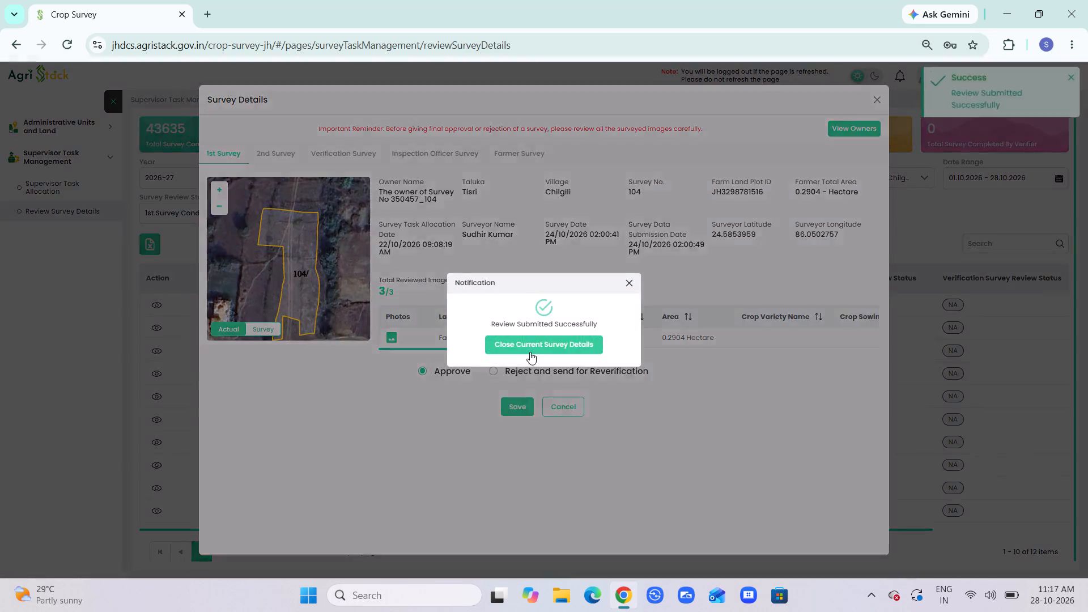
pyautogui.click(530, 341)
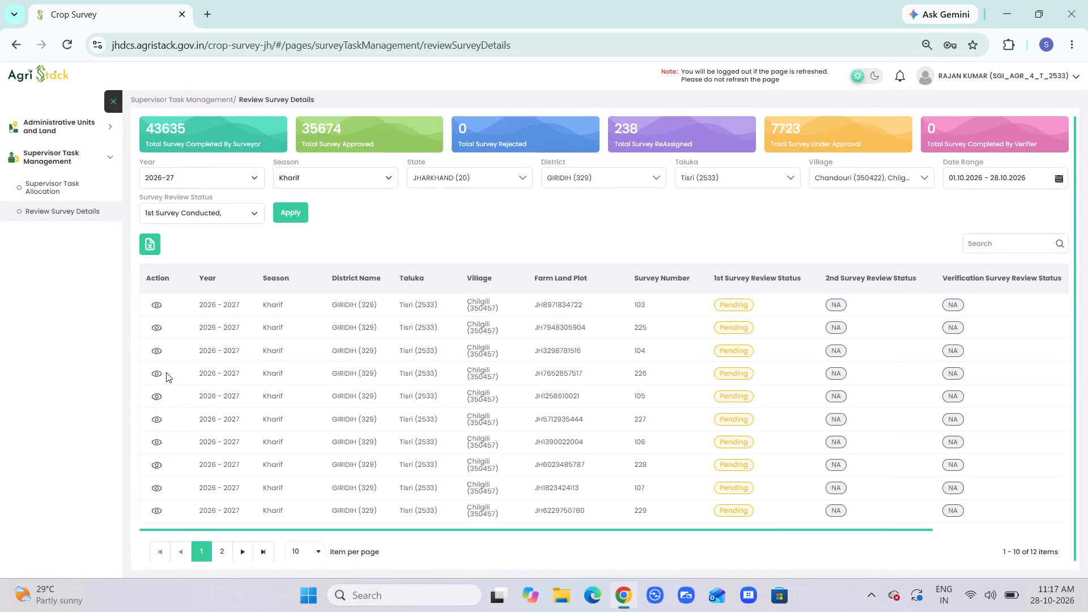
pyautogui.click(155, 372)
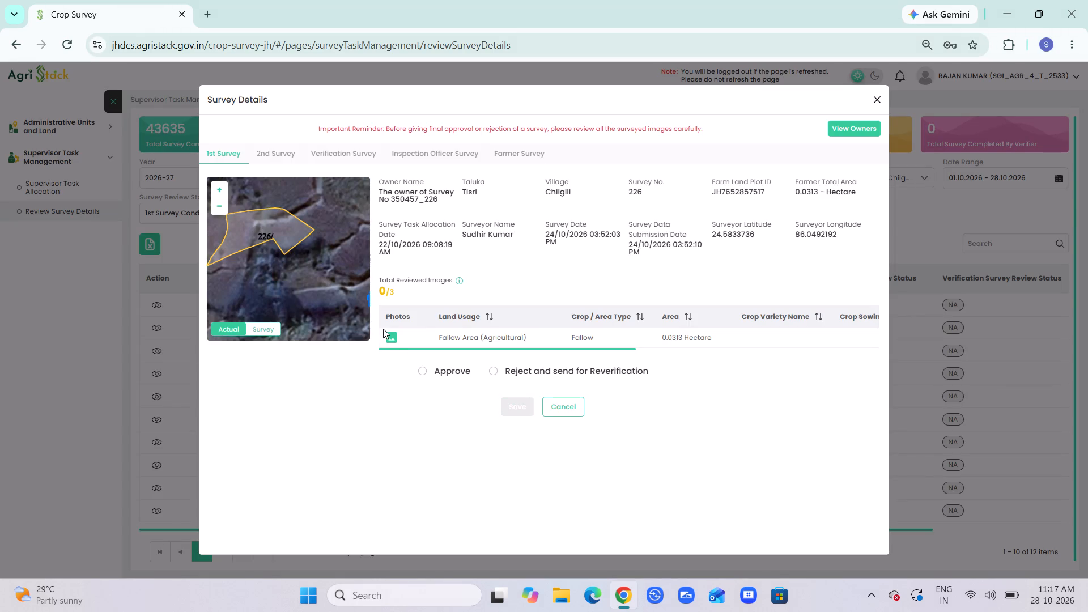
pyautogui.click(390, 338)
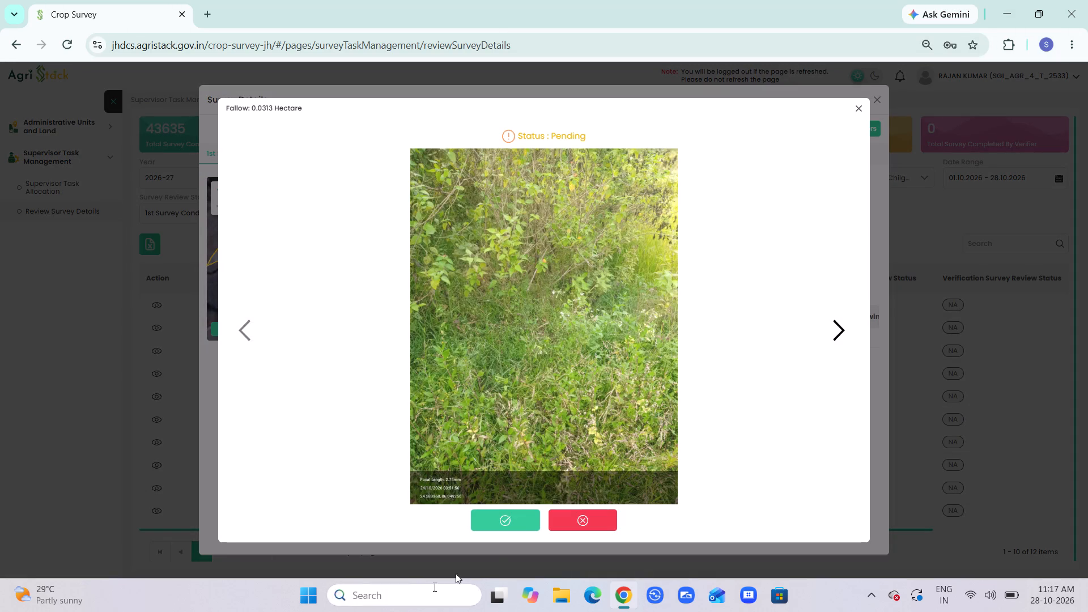
pyautogui.click(513, 521)
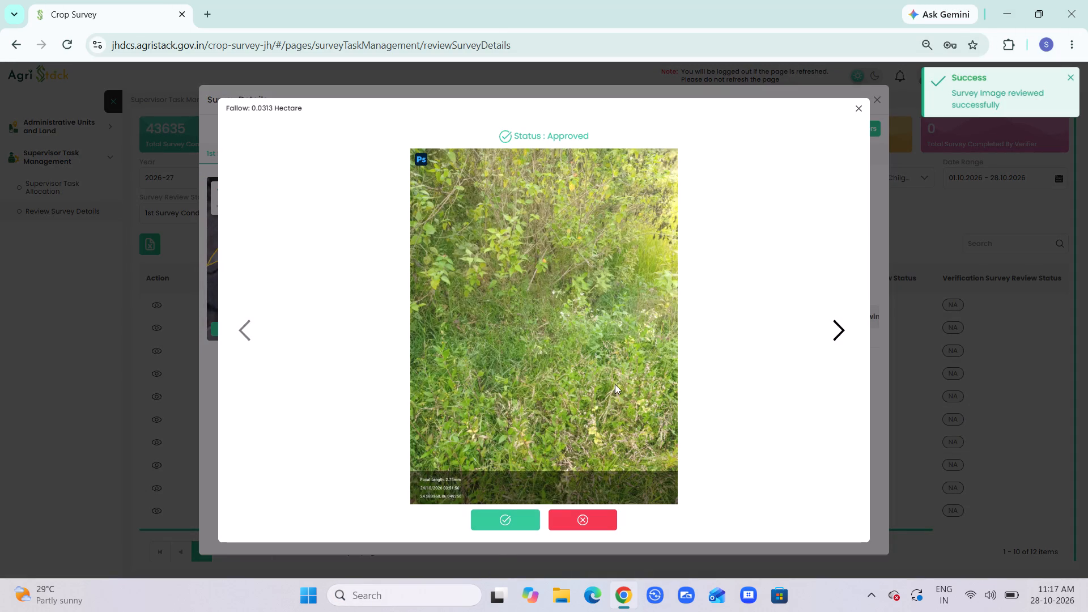
pyautogui.moveTo(615, 384); pyautogui.dragTo(522, 371)
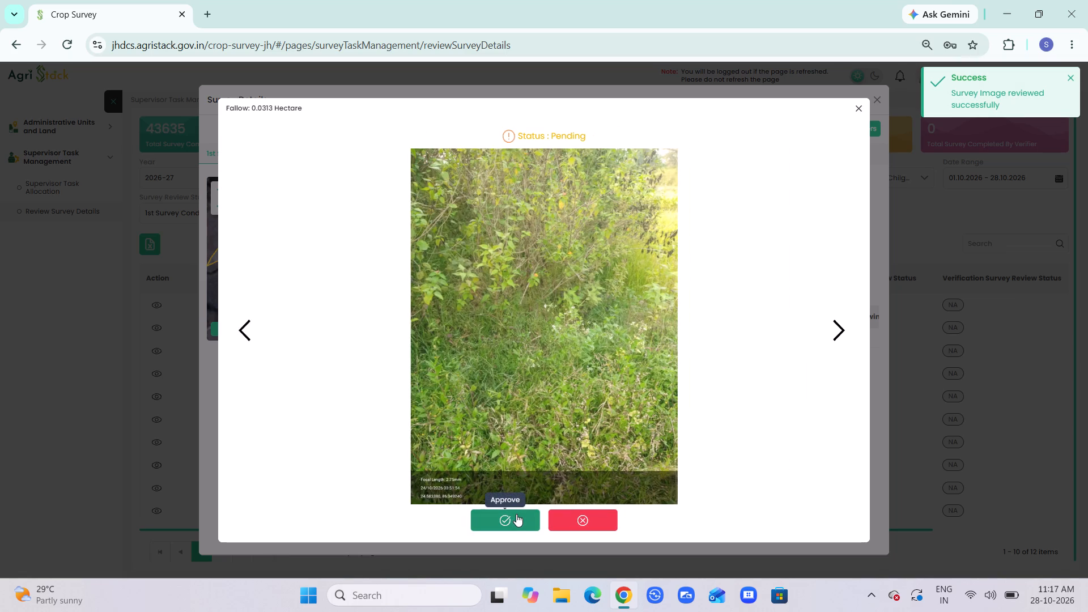
pyautogui.click(516, 514)
pyautogui.moveTo(581, 414); pyautogui.dragTo(547, 415)
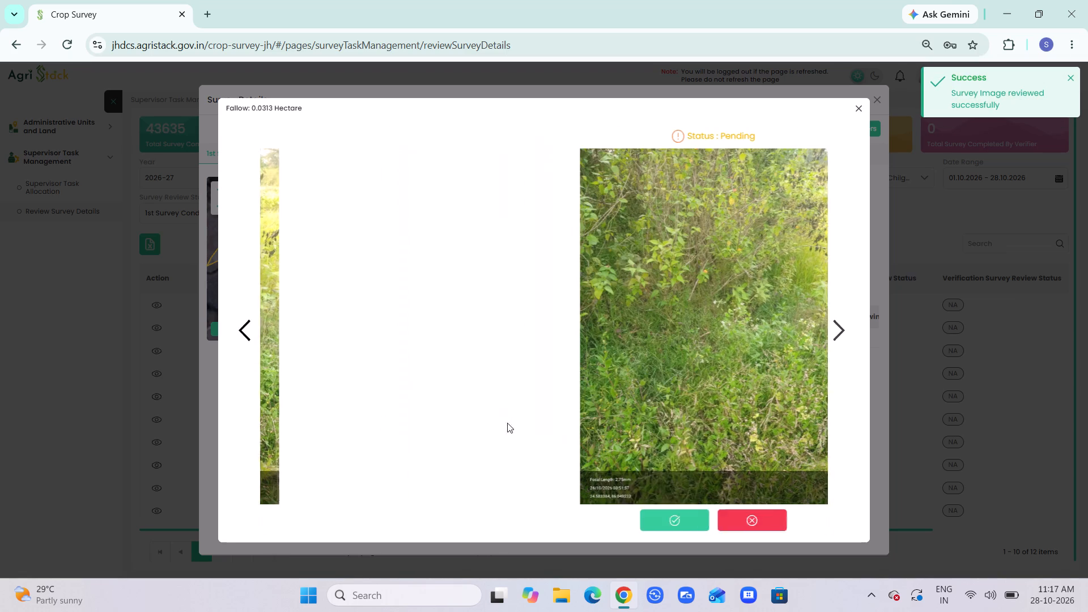
pyautogui.click(509, 518)
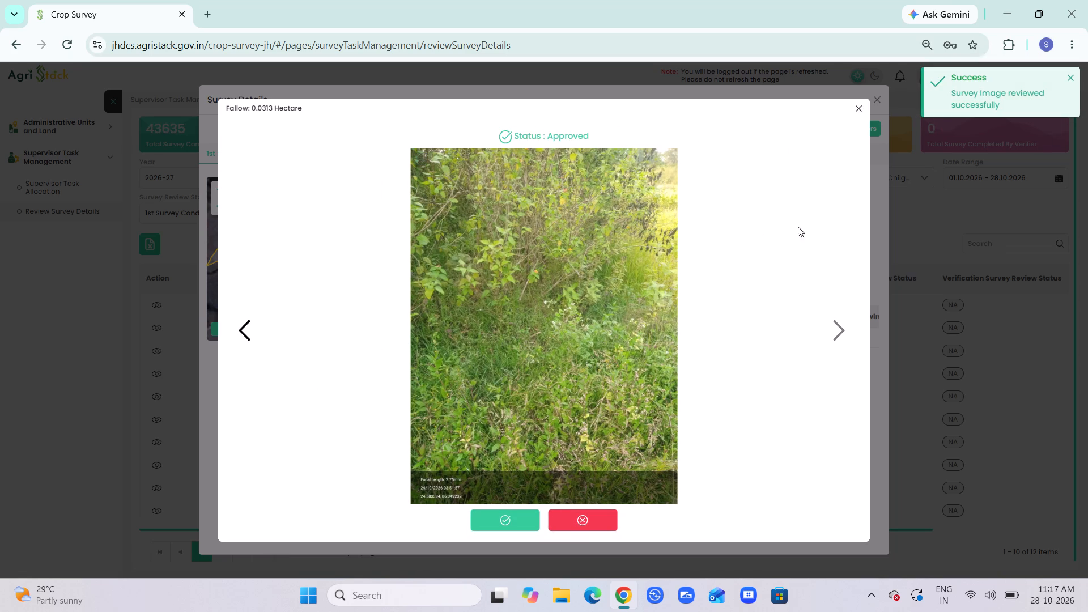
# Mark the 1st survey of survey number 226 as approved, save the review and close its details.
pyautogui.click(861, 105)
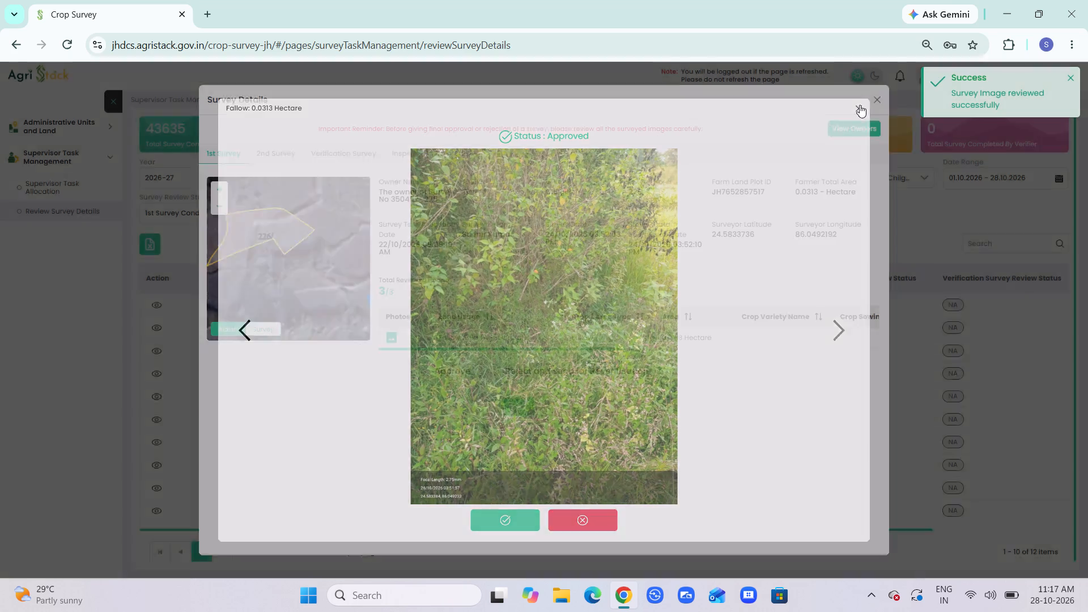
pyautogui.click(447, 371)
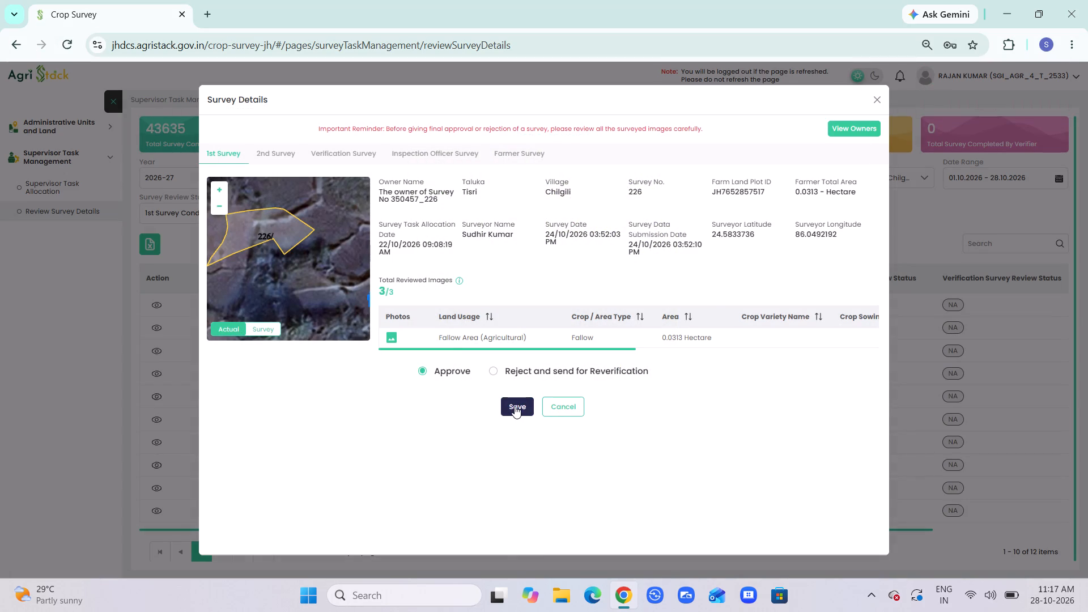
pyautogui.click(515, 406)
pyautogui.click(524, 345)
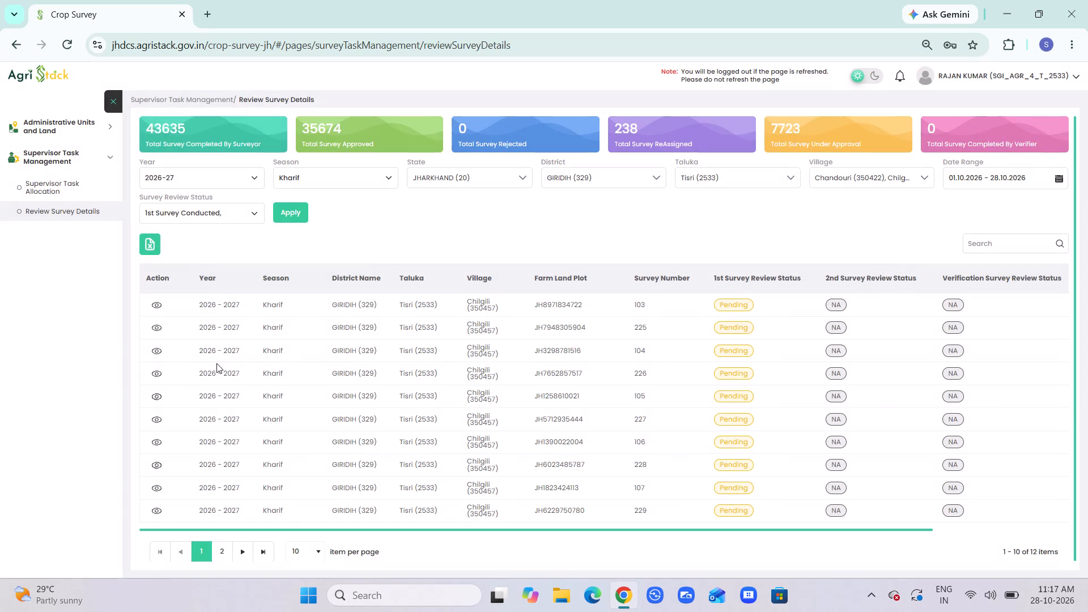
# Open the details of survey number 105 in Chilgili and approve all three photos of its fallow area.
pyautogui.click(154, 392)
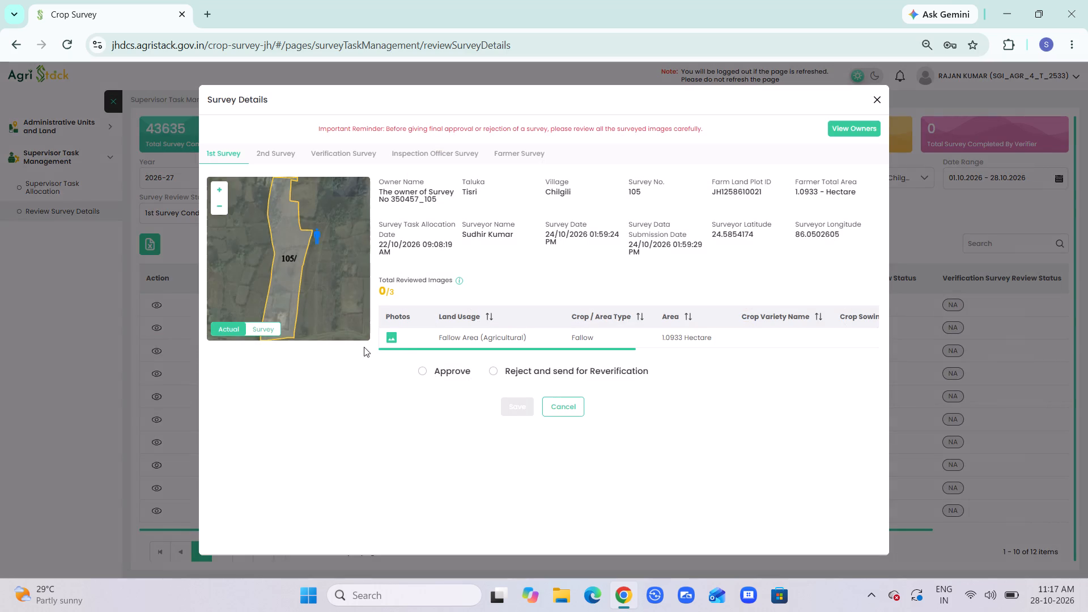
pyautogui.click(393, 336)
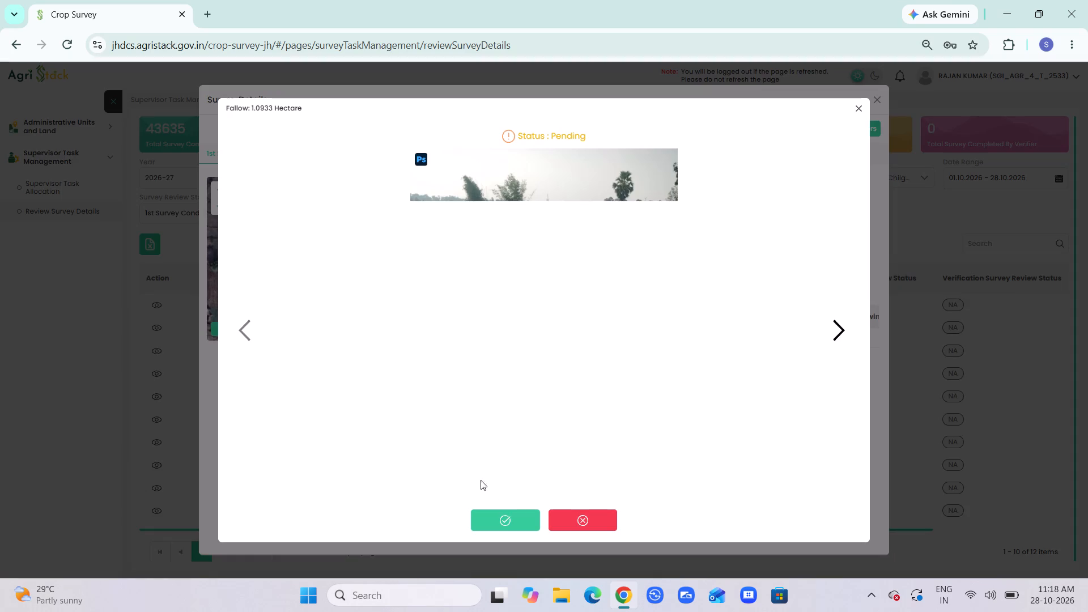
pyautogui.click(518, 514)
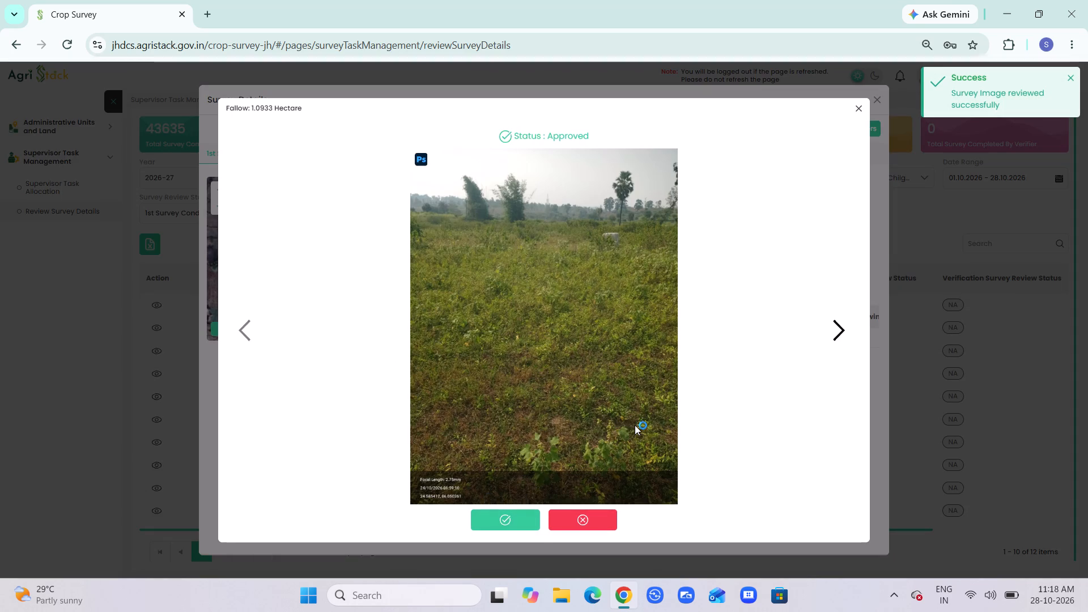
pyautogui.moveTo(635, 425); pyautogui.dragTo(629, 426)
pyautogui.moveTo(619, 435); pyautogui.dragTo(562, 453)
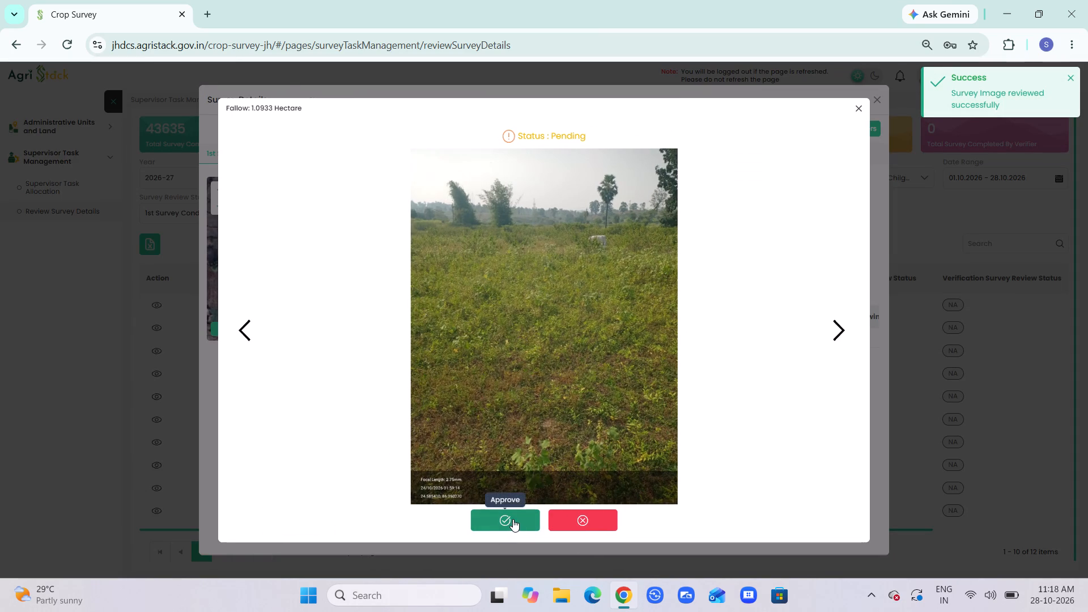
pyautogui.click(513, 519)
pyautogui.moveTo(632, 410); pyautogui.dragTo(584, 416)
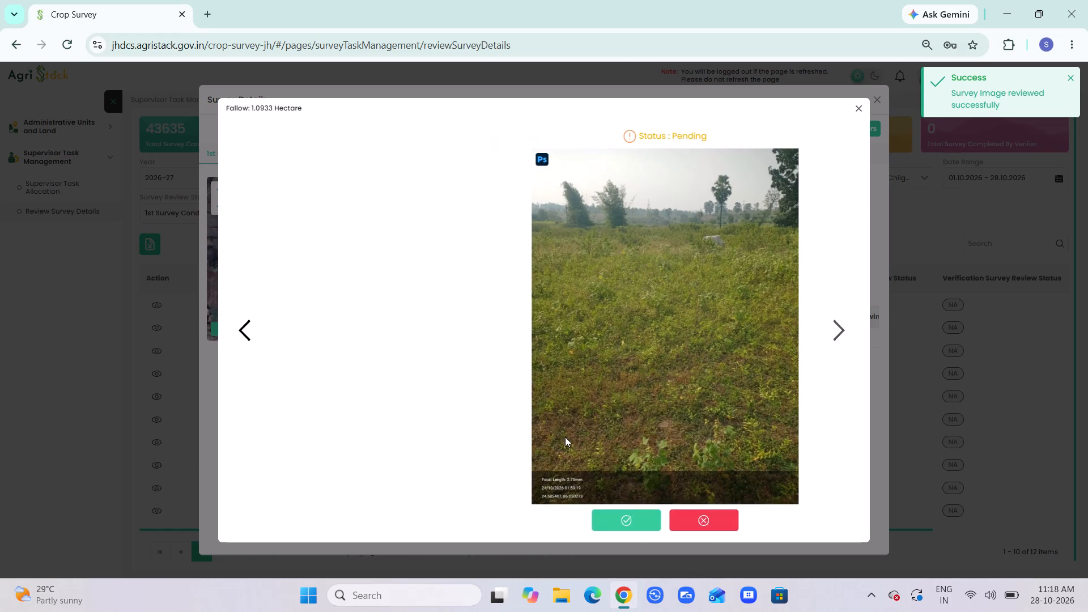
pyautogui.click(512, 521)
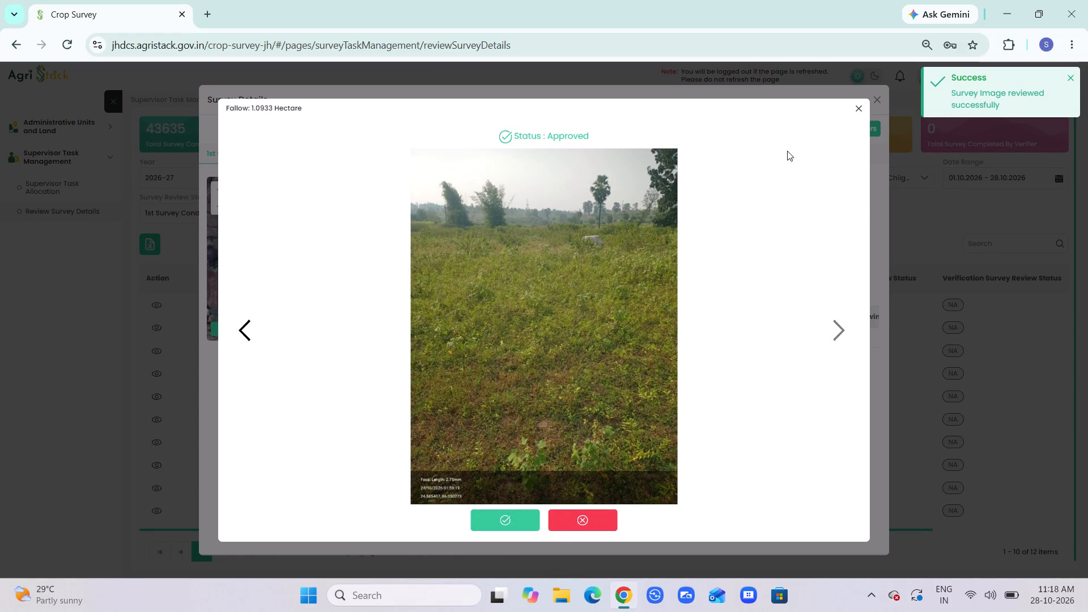
# Mark the 1st survey of survey number 105 as approved, save the review and close its details.
pyautogui.click(858, 104)
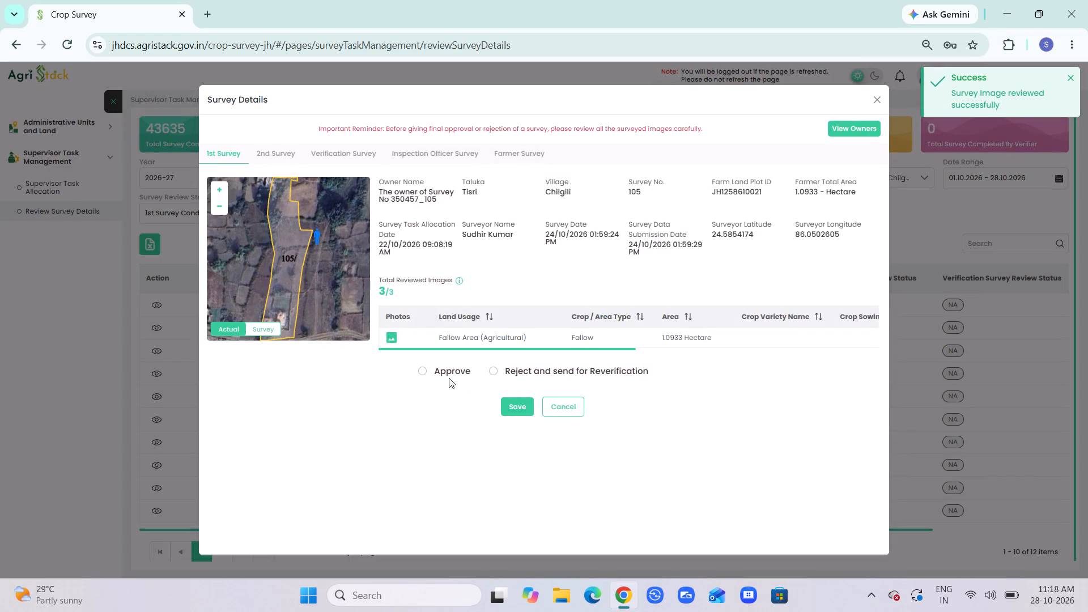
pyautogui.click(444, 363)
pyautogui.click(448, 372)
pyautogui.click(522, 407)
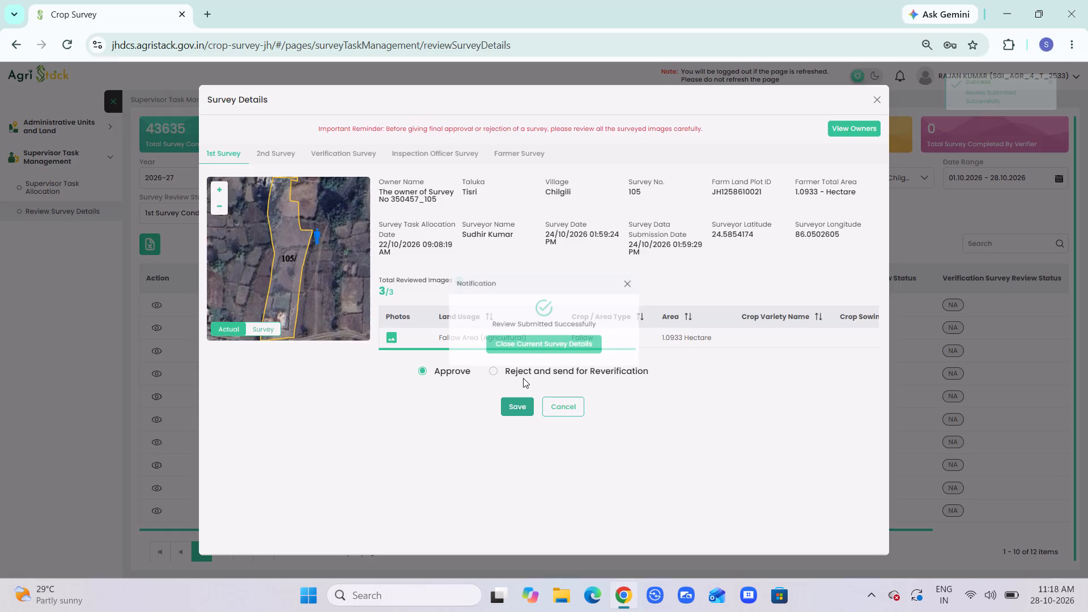
pyautogui.click(531, 348)
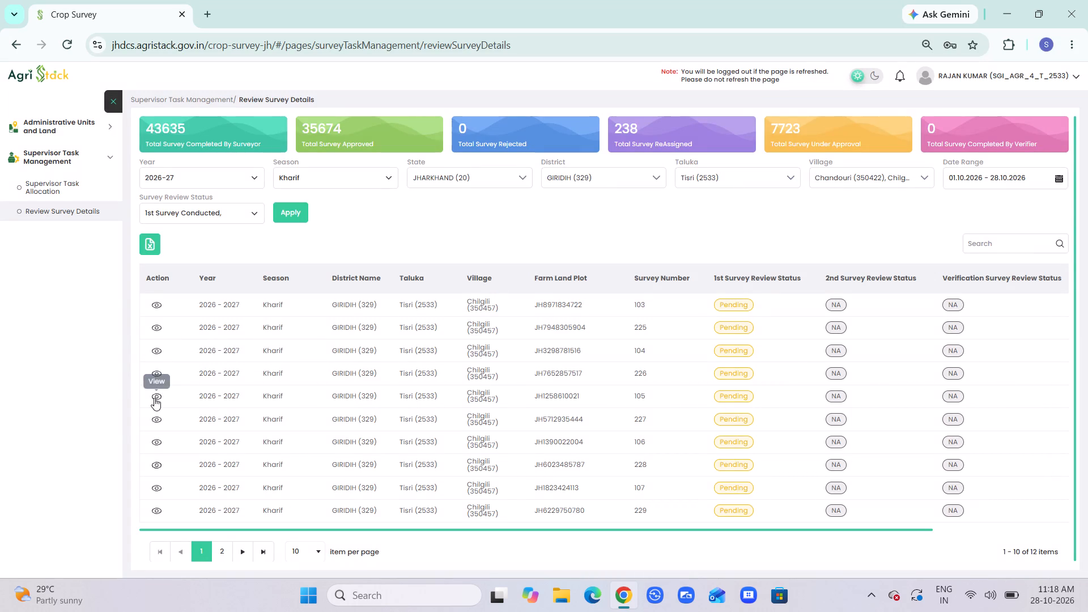
pyautogui.click(154, 398)
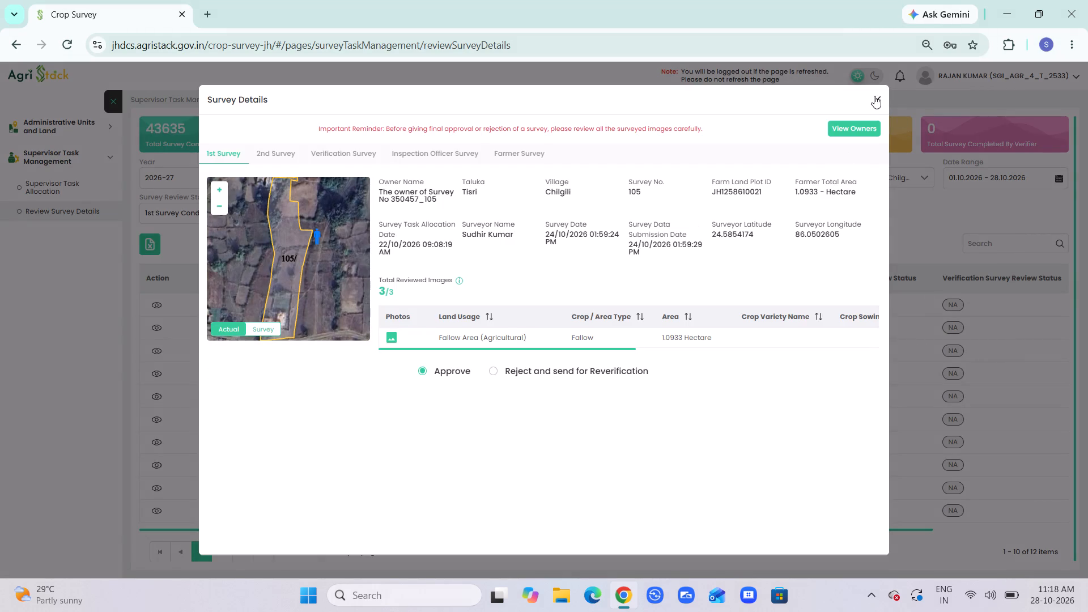
pyautogui.click(876, 97)
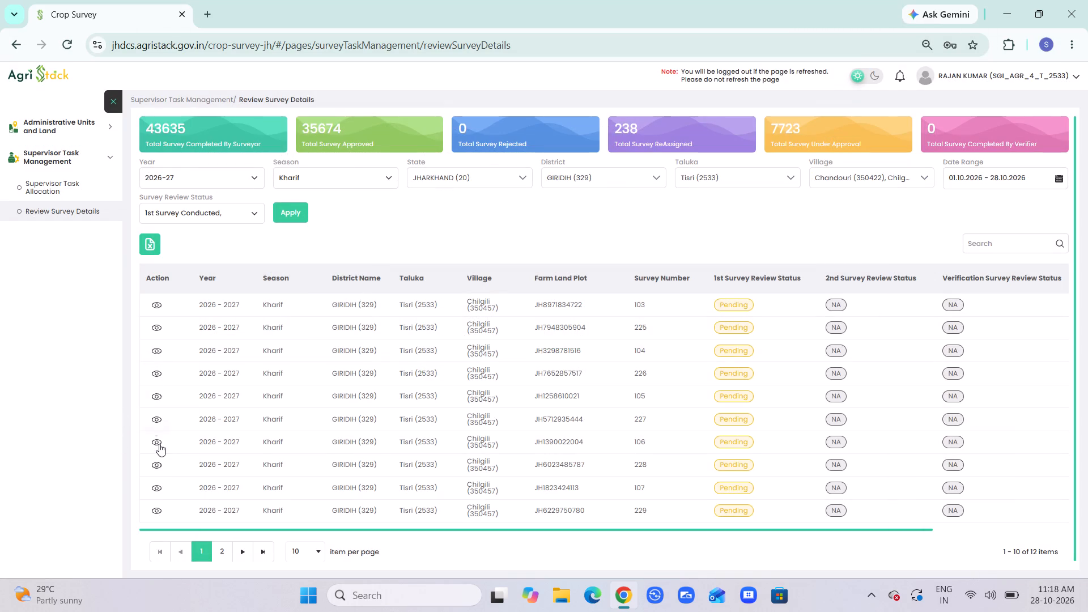
# Open the details of survey number 106 in Chilgili and approve all three photos of its fallow area.
pyautogui.click(158, 442)
pyautogui.click(392, 341)
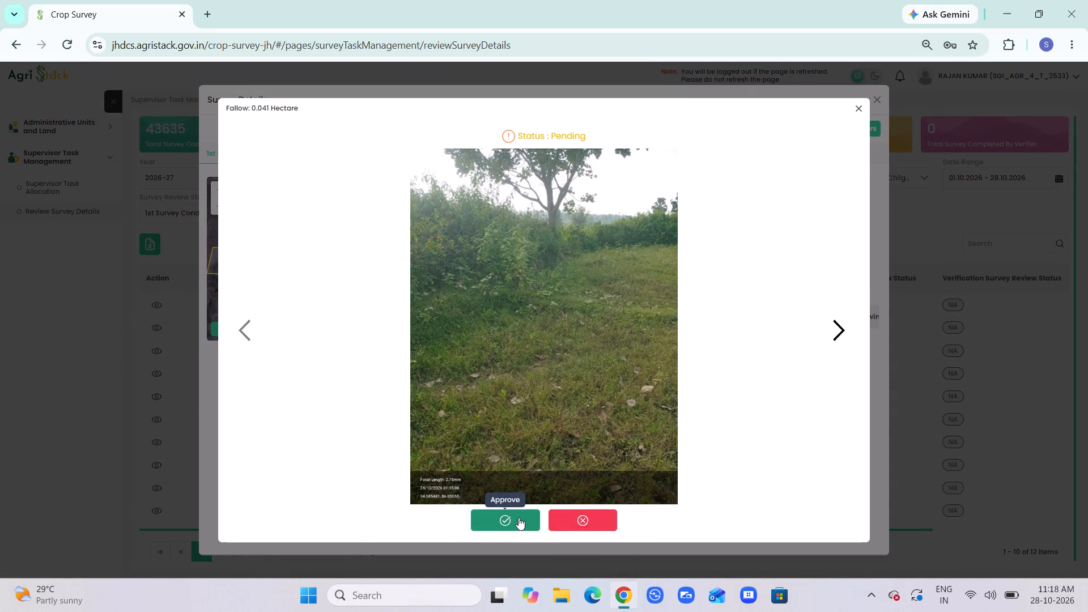
pyautogui.click(518, 517)
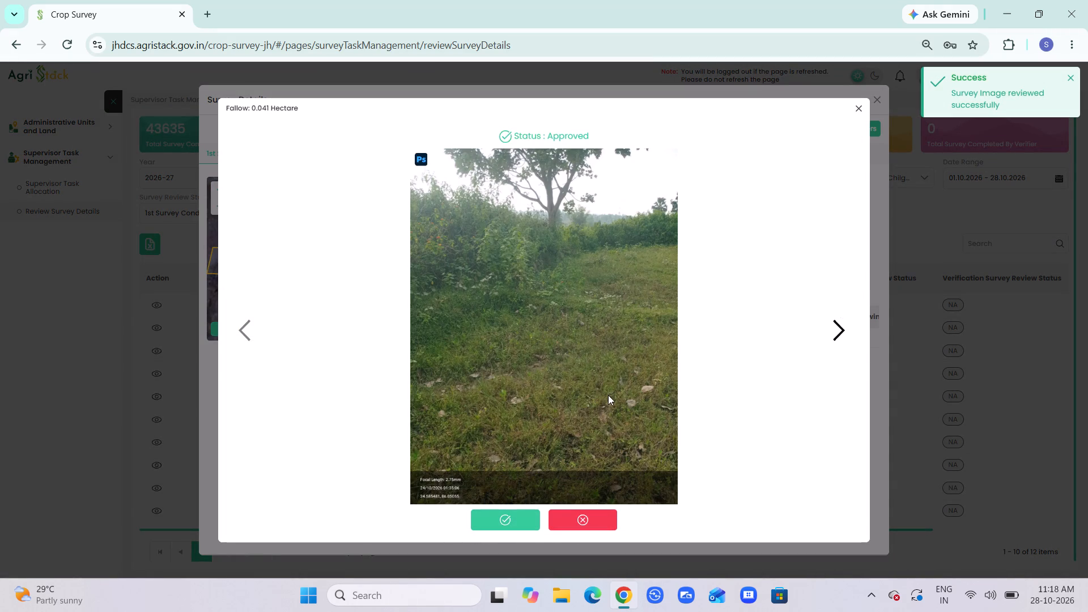
pyautogui.moveTo(608, 394); pyautogui.dragTo(585, 400)
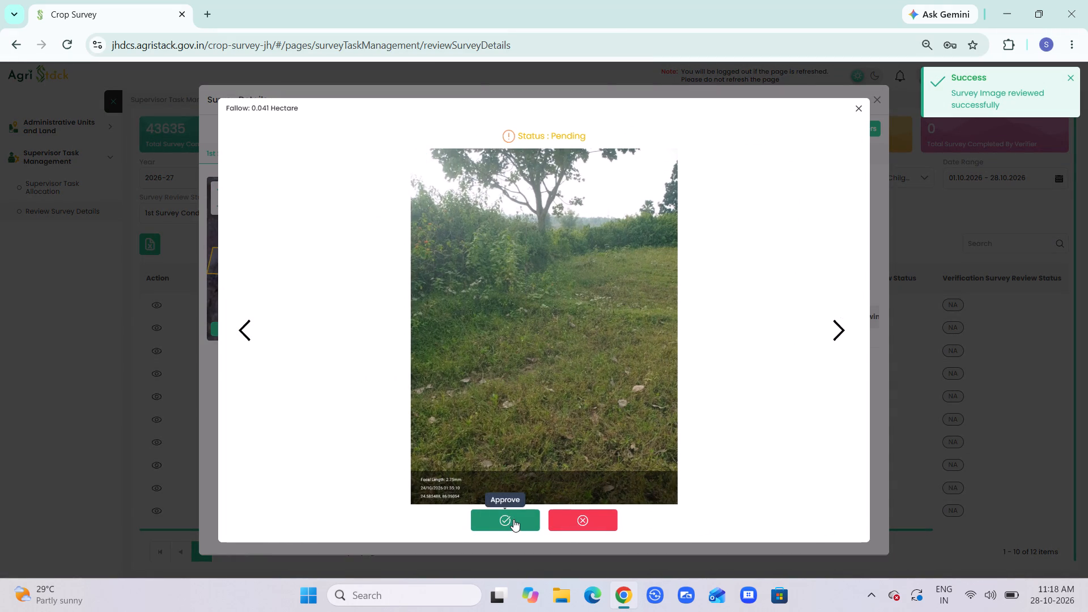
pyautogui.click(515, 516)
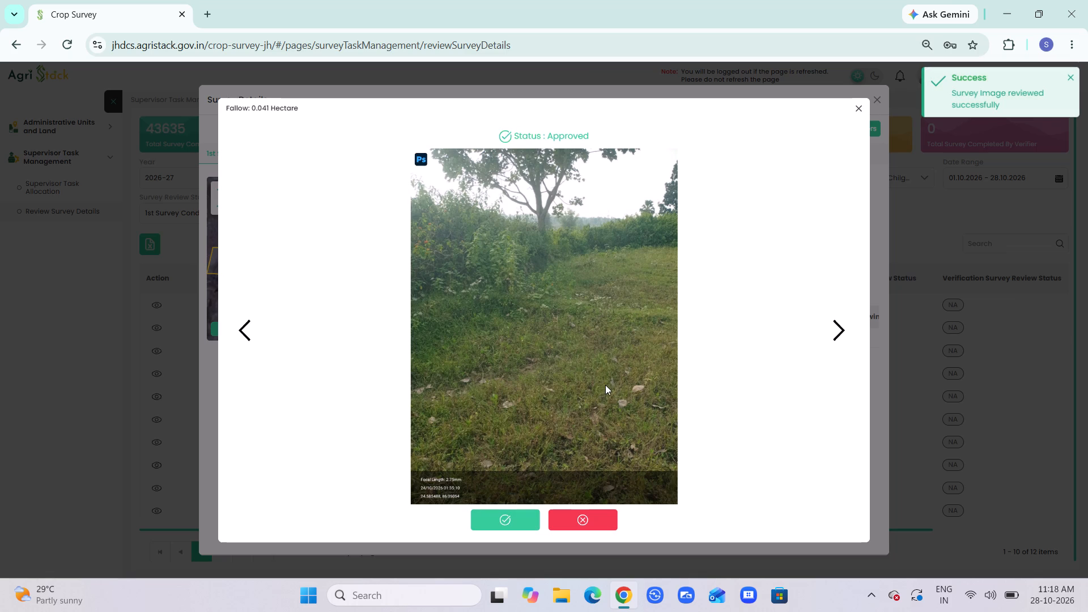
pyautogui.moveTo(608, 385); pyautogui.dragTo(588, 397)
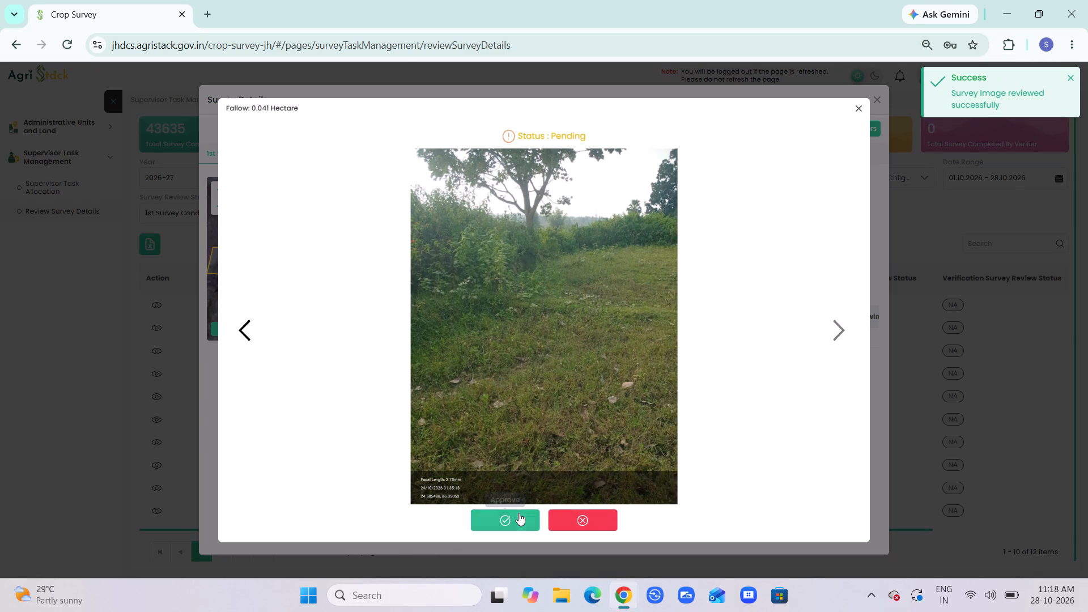
pyautogui.click(518, 520)
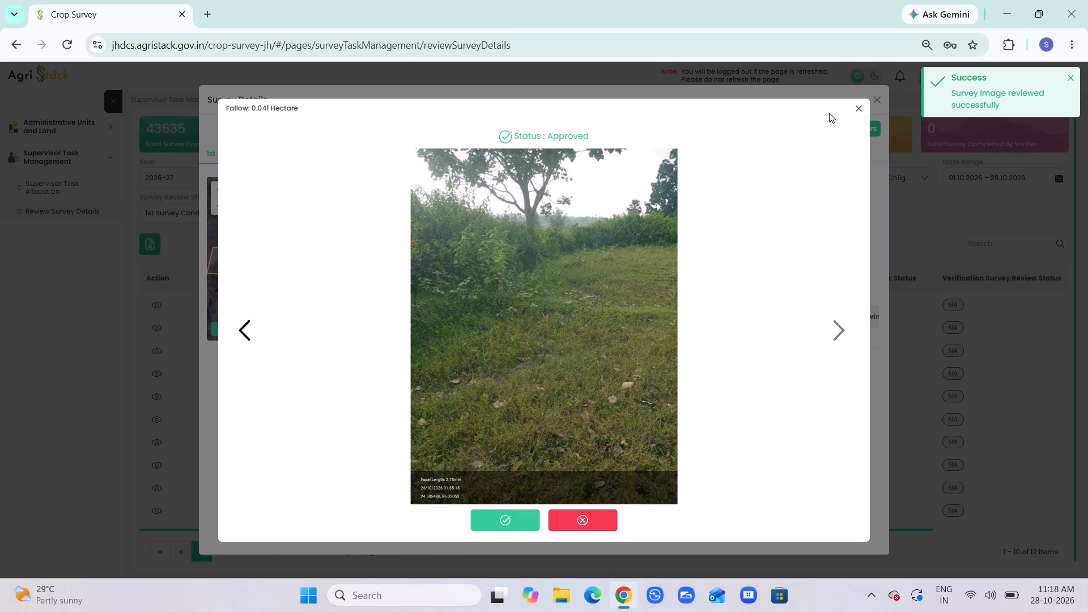
# Mark the 1st survey of survey number 106 as approved, save the review and close its details.
pyautogui.click(857, 106)
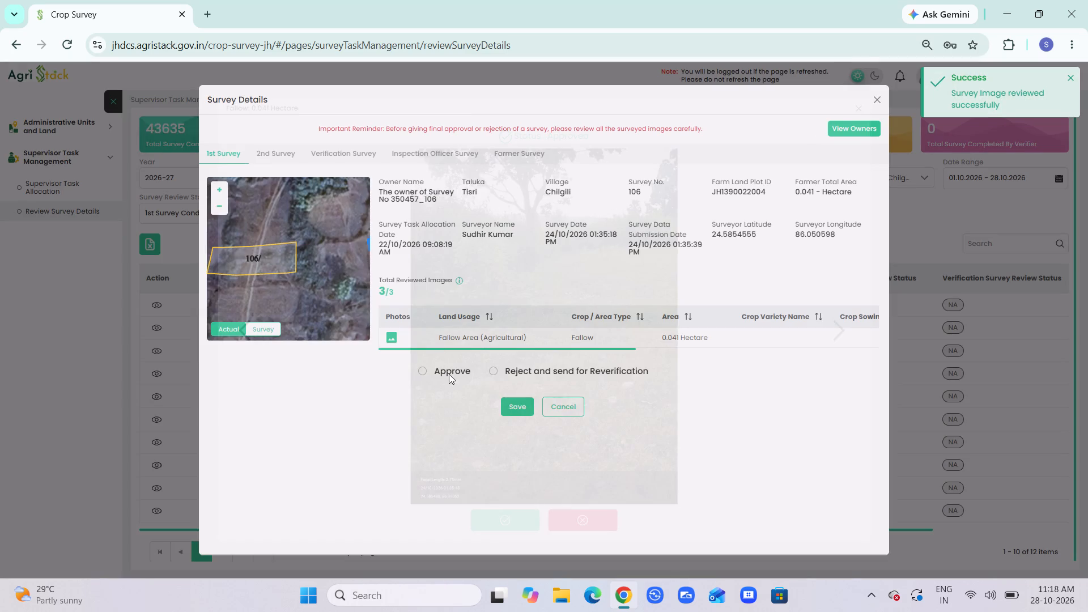
pyautogui.click(450, 374)
pyautogui.click(518, 405)
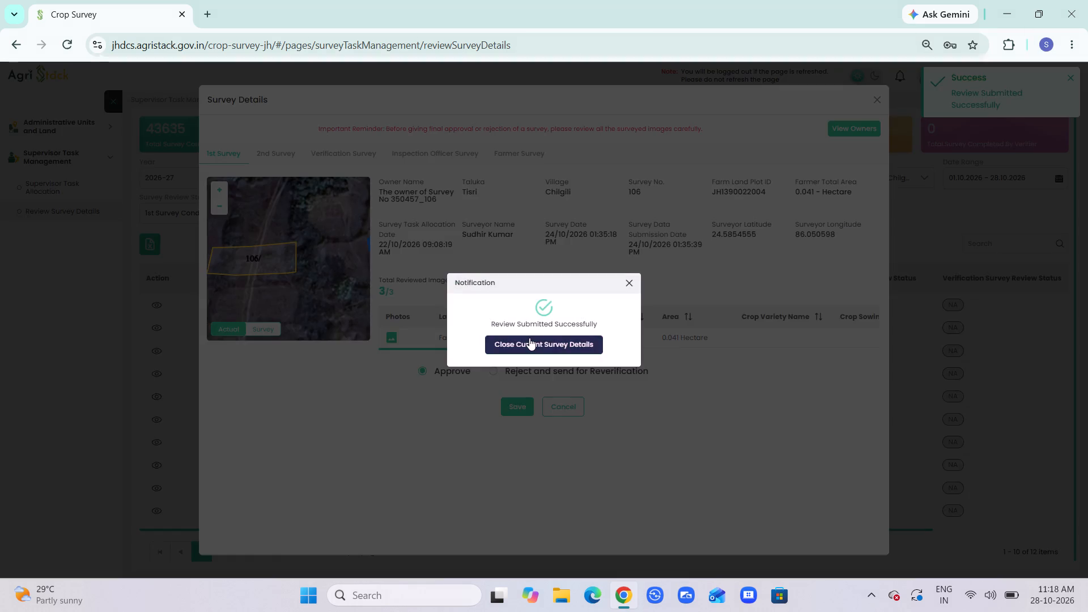
pyautogui.click(529, 338)
# Open the details of survey number 229 in Chilgili and approve all three photos of its fallow area.
pyautogui.click(157, 507)
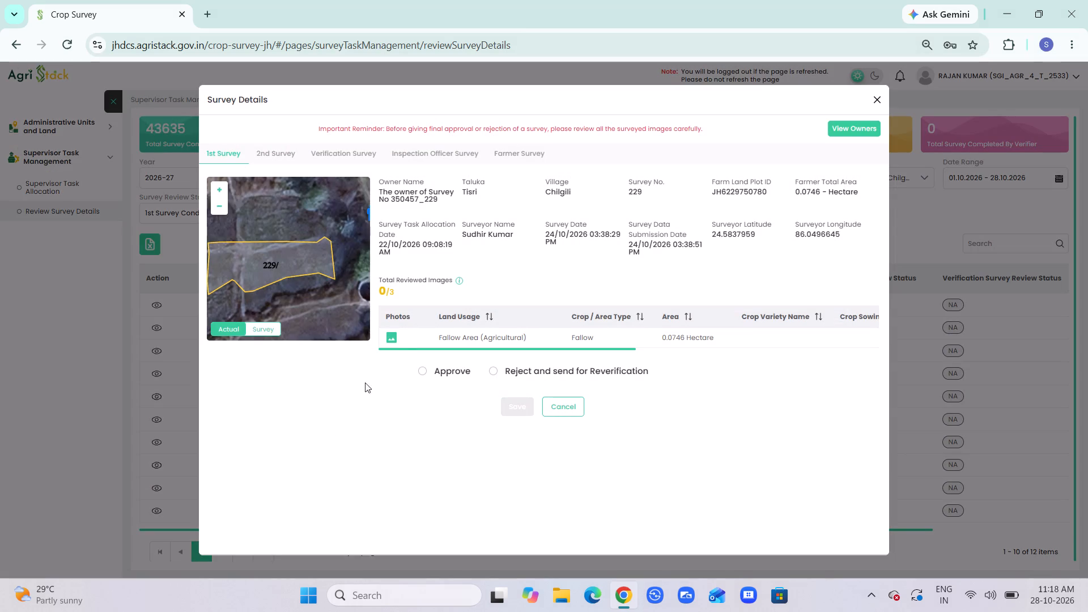
pyautogui.click(396, 334)
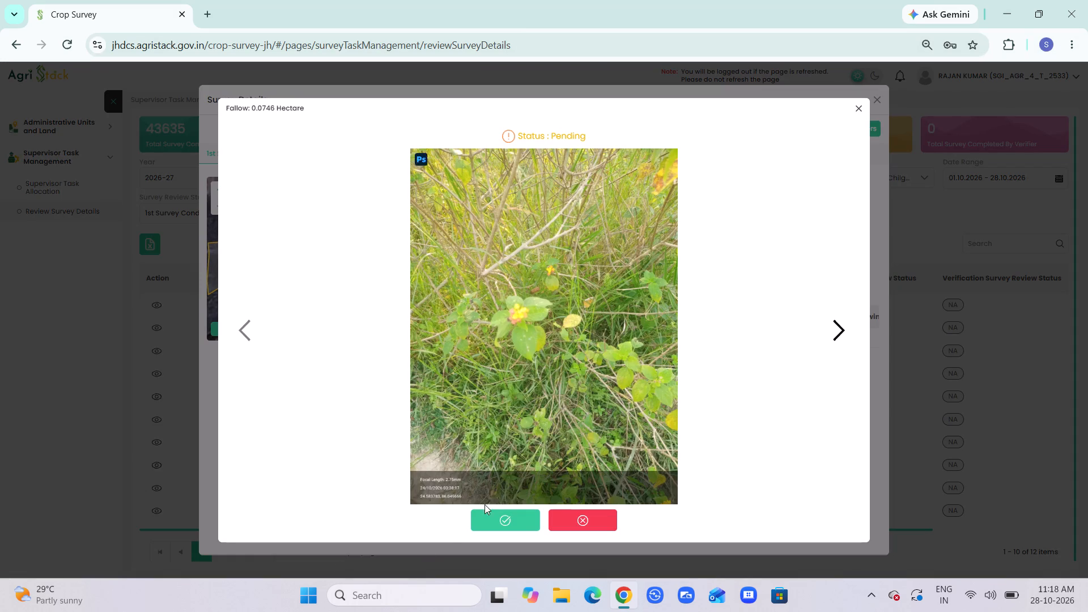
pyautogui.click(511, 517)
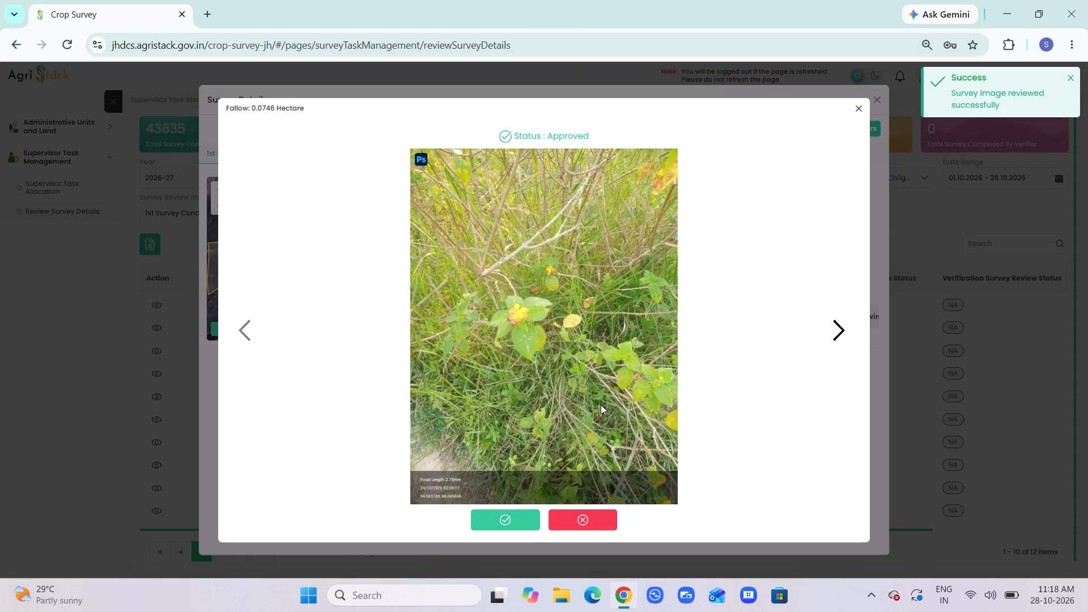
pyautogui.moveTo(601, 405); pyautogui.dragTo(584, 412)
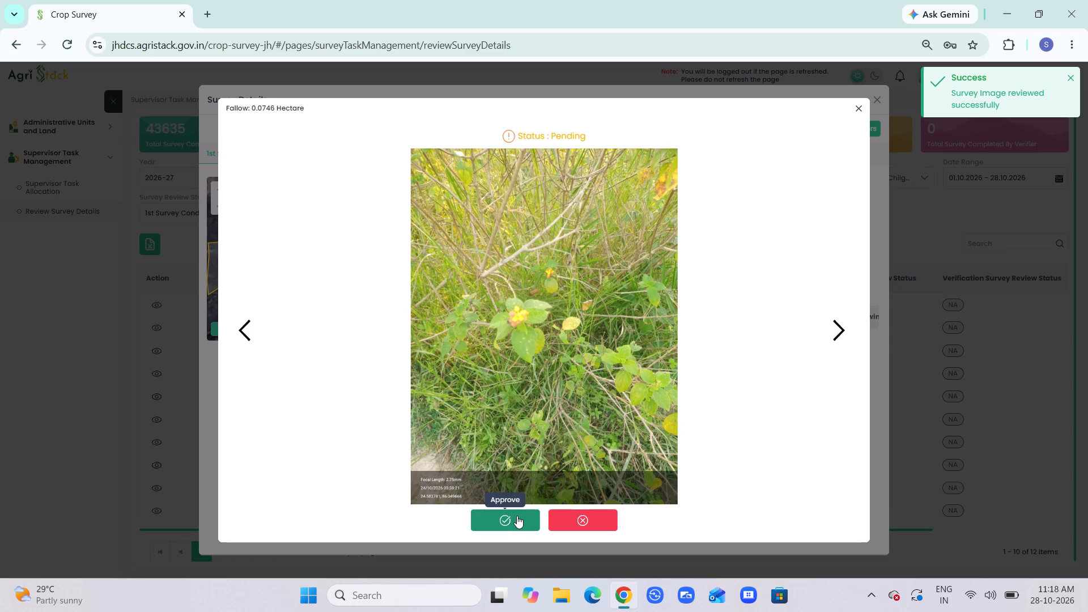
pyautogui.click(516, 516)
pyautogui.moveTo(588, 375); pyautogui.dragTo(556, 401)
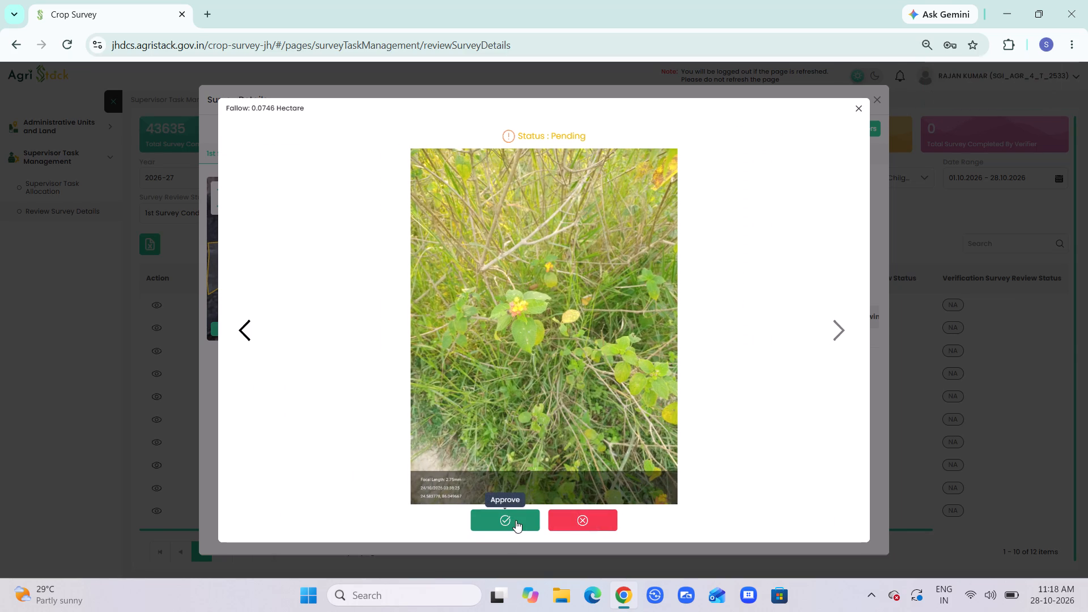
pyautogui.click(516, 520)
# Mark the 1st survey of survey number 229 as approved, save the review and close its details.
pyautogui.click(860, 105)
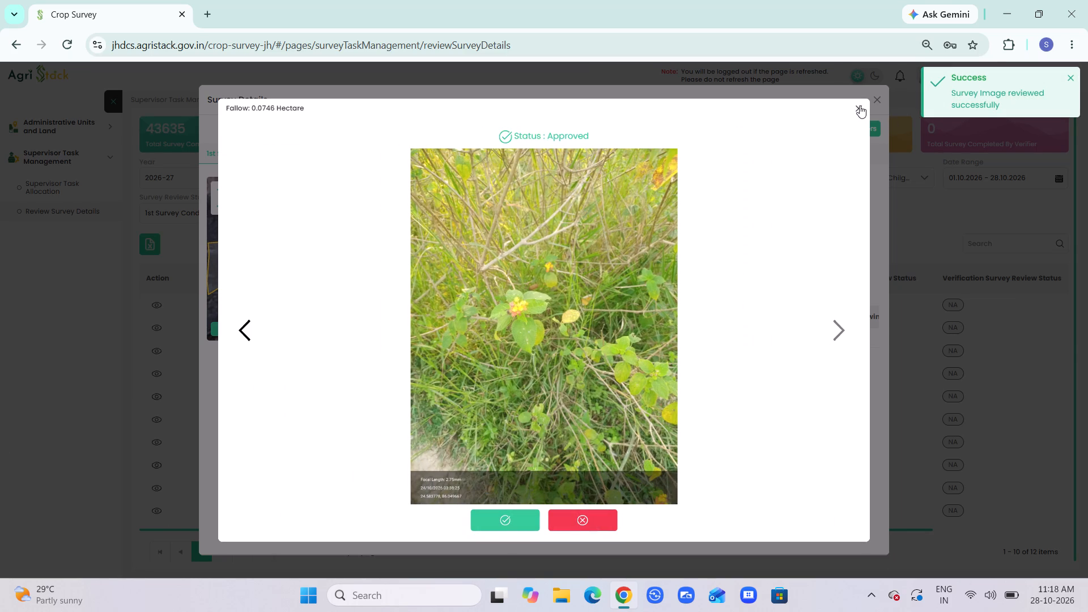
pyautogui.click(457, 371)
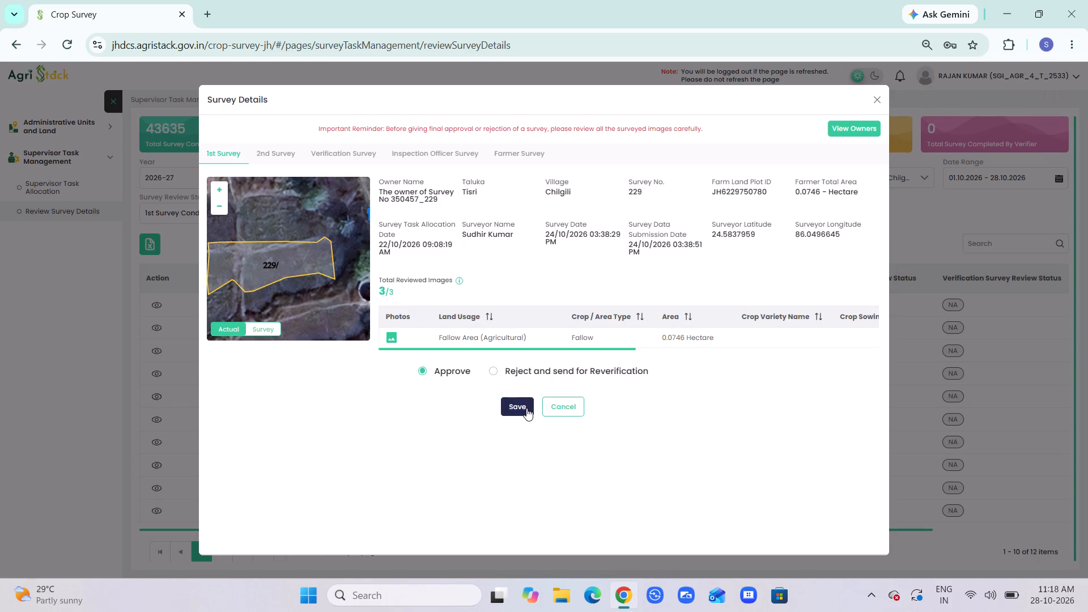
pyautogui.click(526, 408)
pyautogui.click(536, 339)
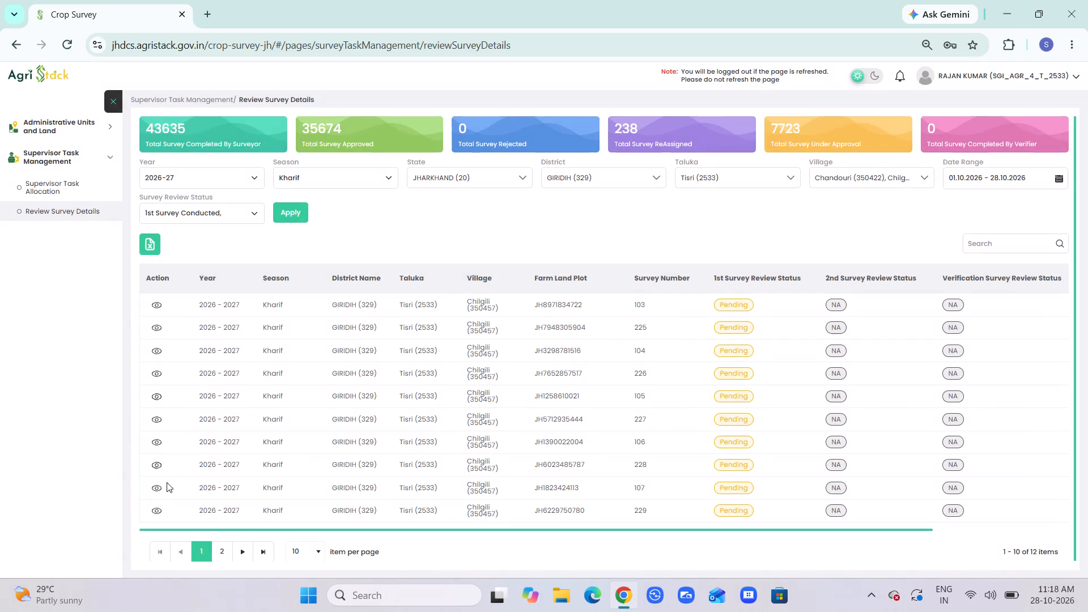
# Open the details of survey number 107 in Chilgili and approve all three photos of its fallow area.
pyautogui.click(160, 484)
pyautogui.click(389, 338)
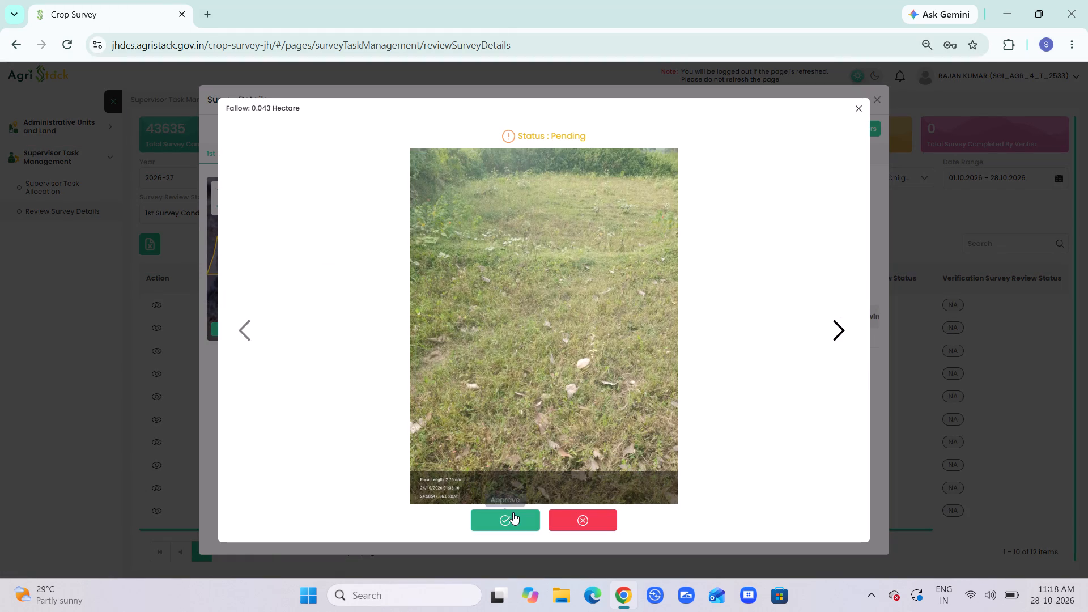
pyautogui.click(515, 513)
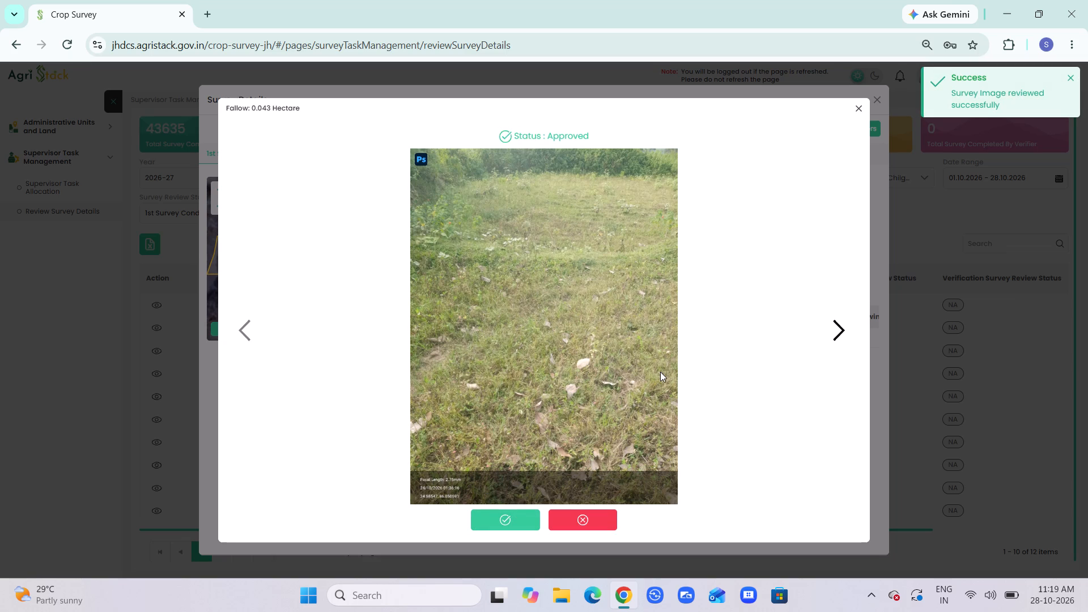
pyautogui.moveTo(661, 372); pyautogui.dragTo(594, 371)
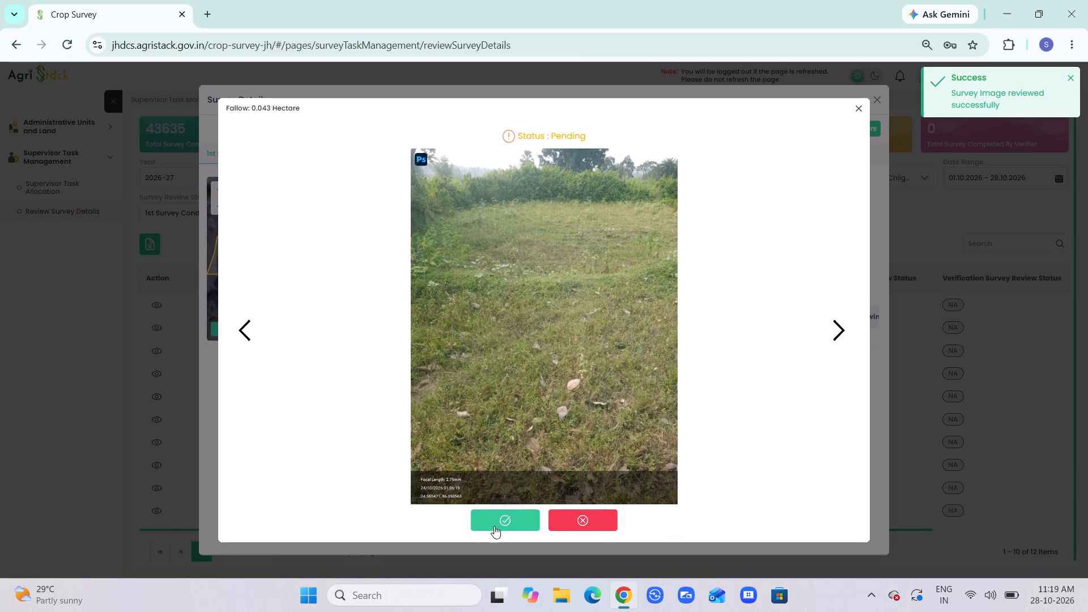
pyautogui.click(524, 518)
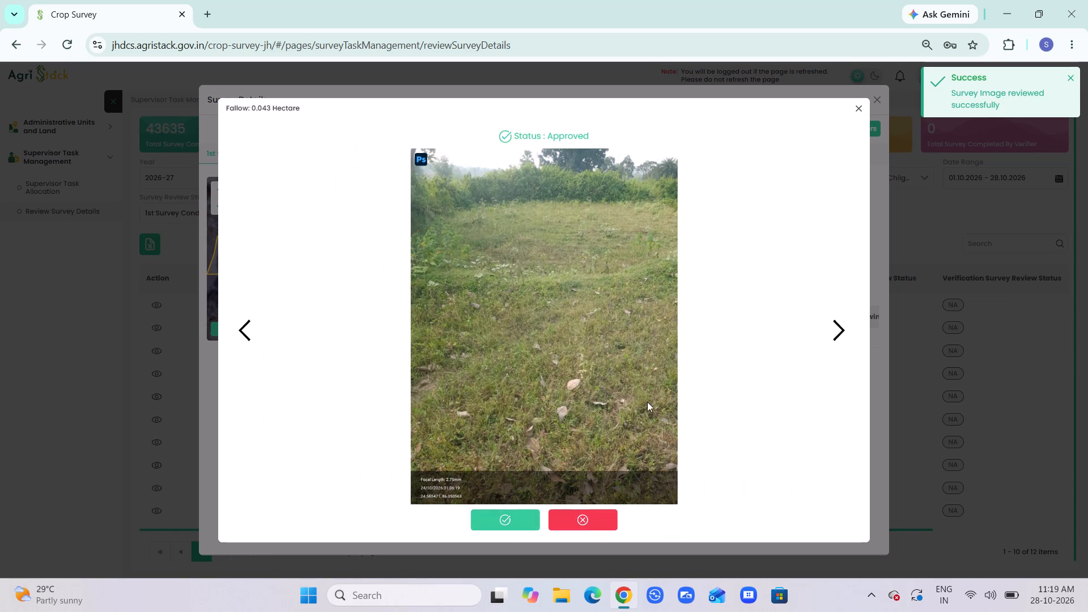
pyautogui.moveTo(665, 395); pyautogui.dragTo(593, 413)
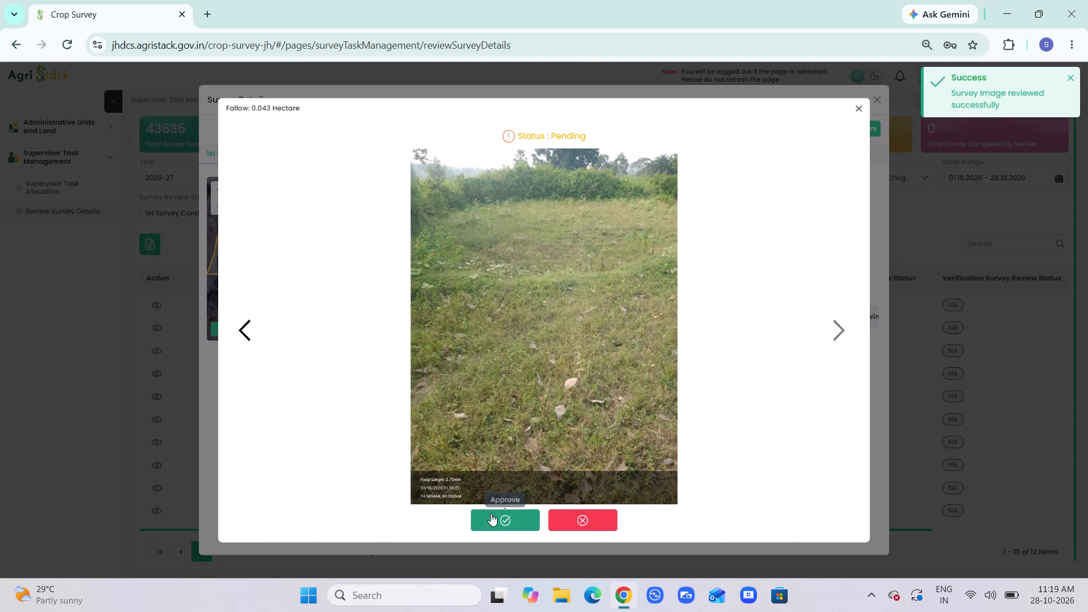
pyautogui.click(513, 519)
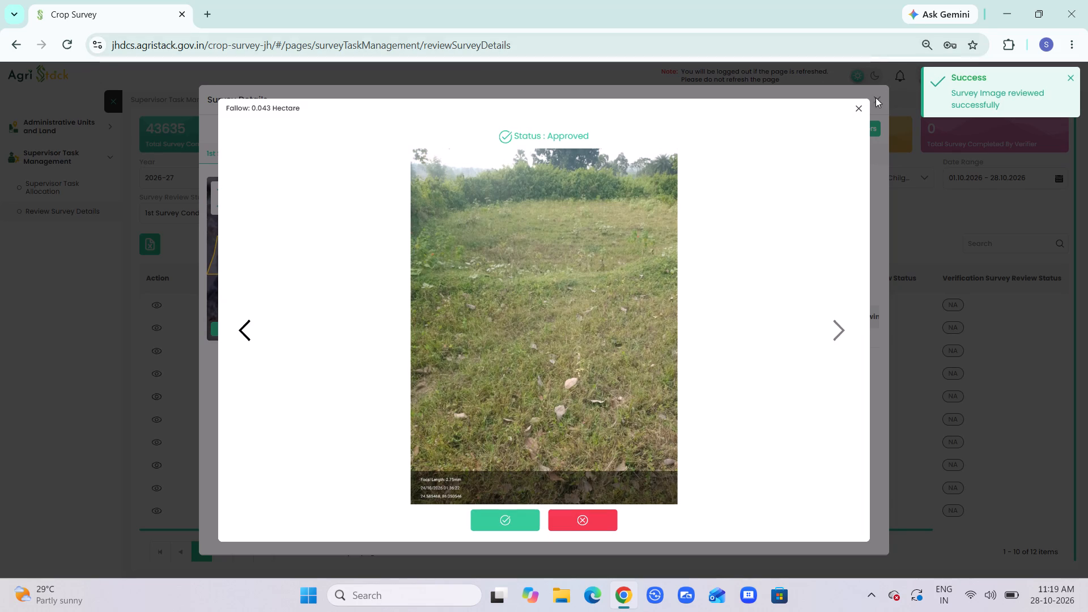
pyautogui.click(857, 108)
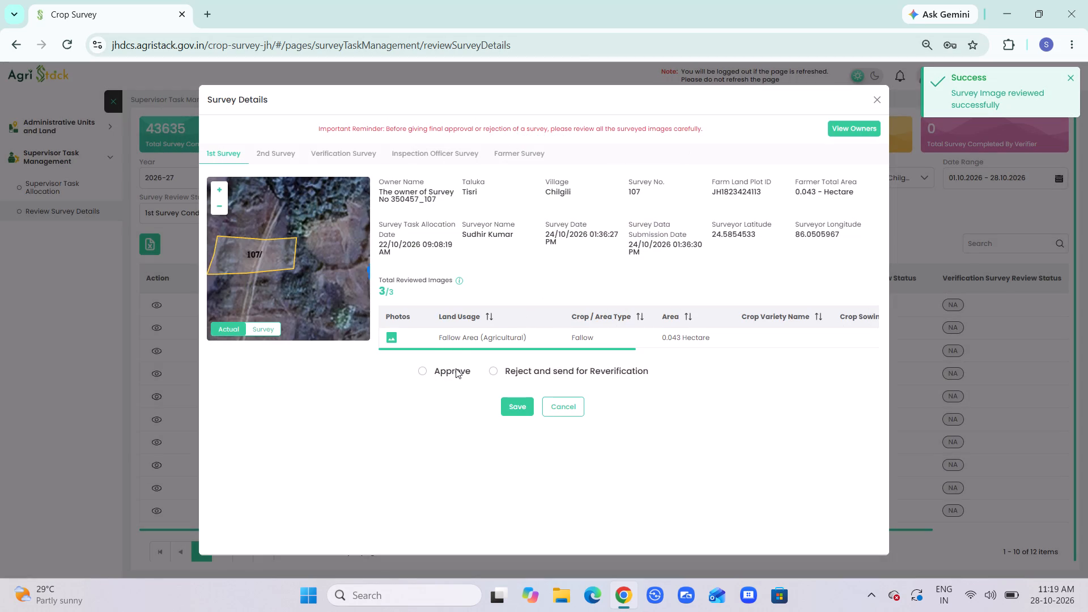
# Mark the 1st survey of survey number 107 as approved, save the review and close its details.
pyautogui.click(456, 368)
pyautogui.click(522, 405)
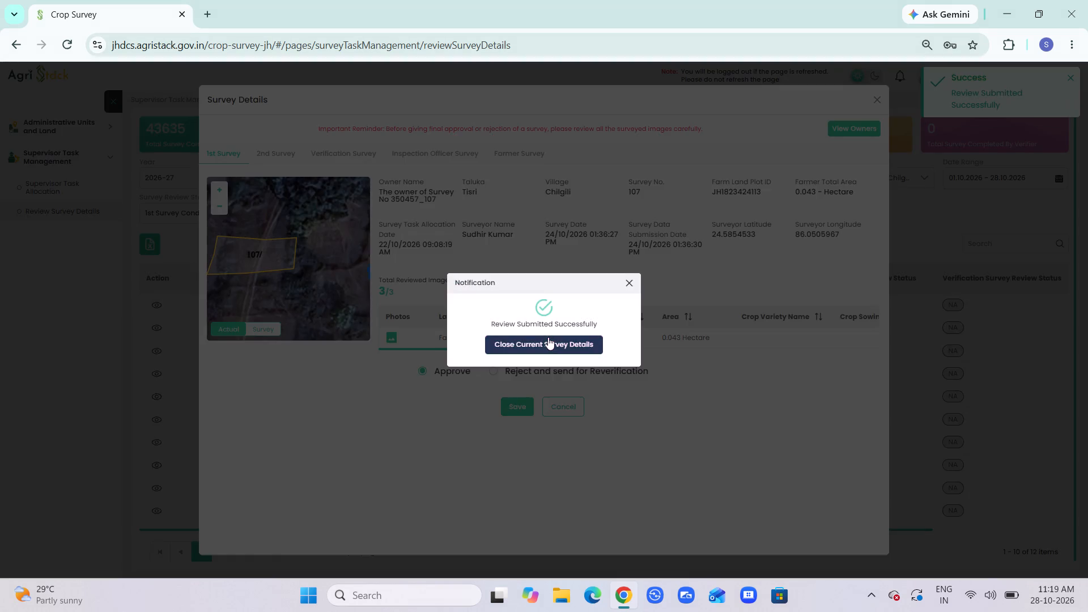
pyautogui.click(548, 338)
pyautogui.click(158, 462)
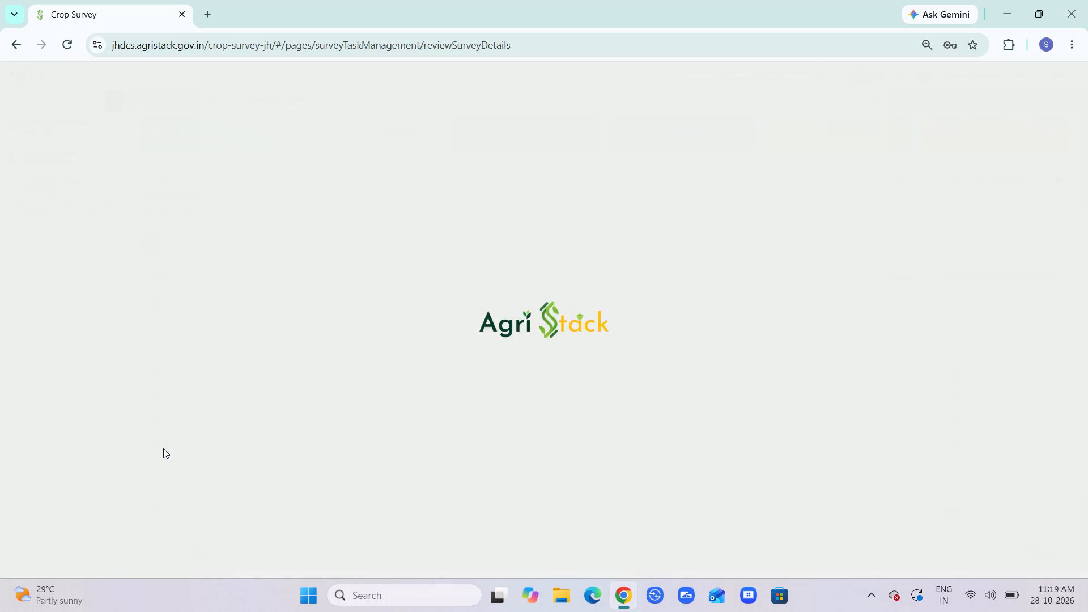
pyautogui.click(395, 337)
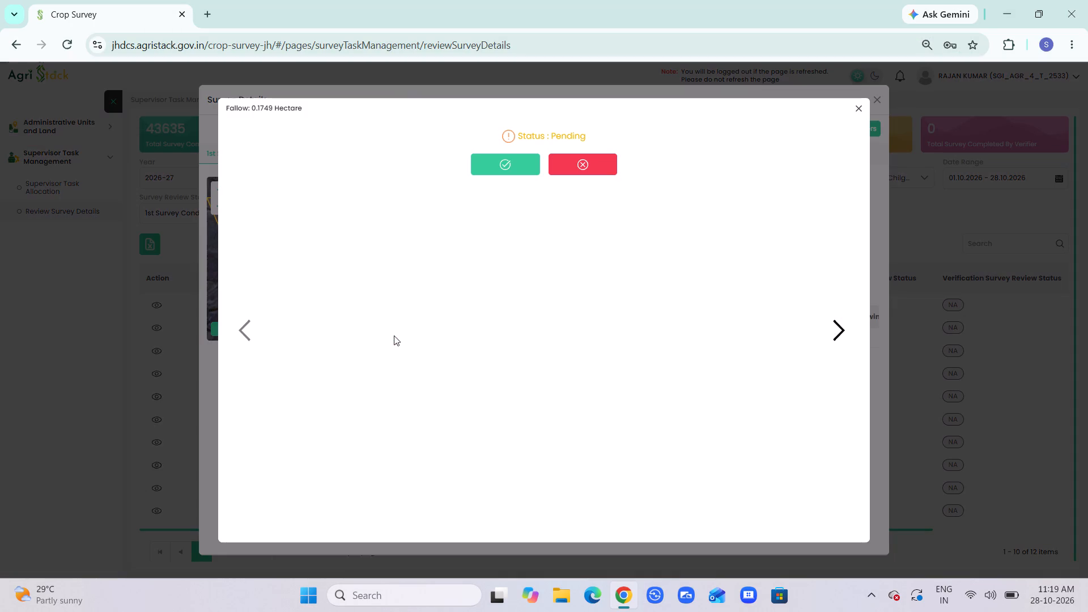
pyautogui.click(511, 521)
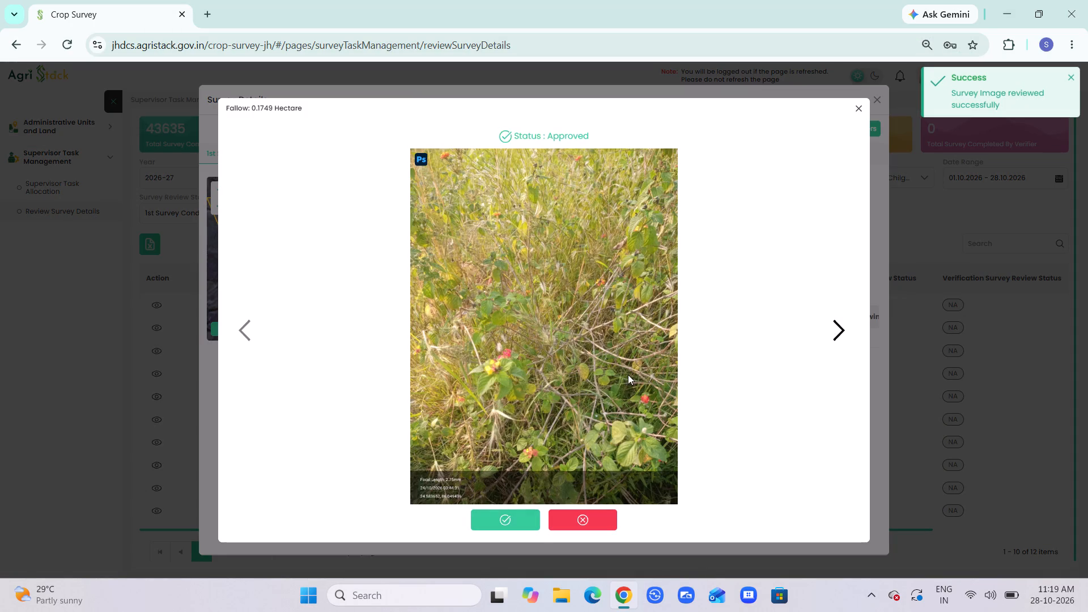
pyautogui.moveTo(600, 379); pyautogui.dragTo(564, 381)
pyautogui.click(515, 522)
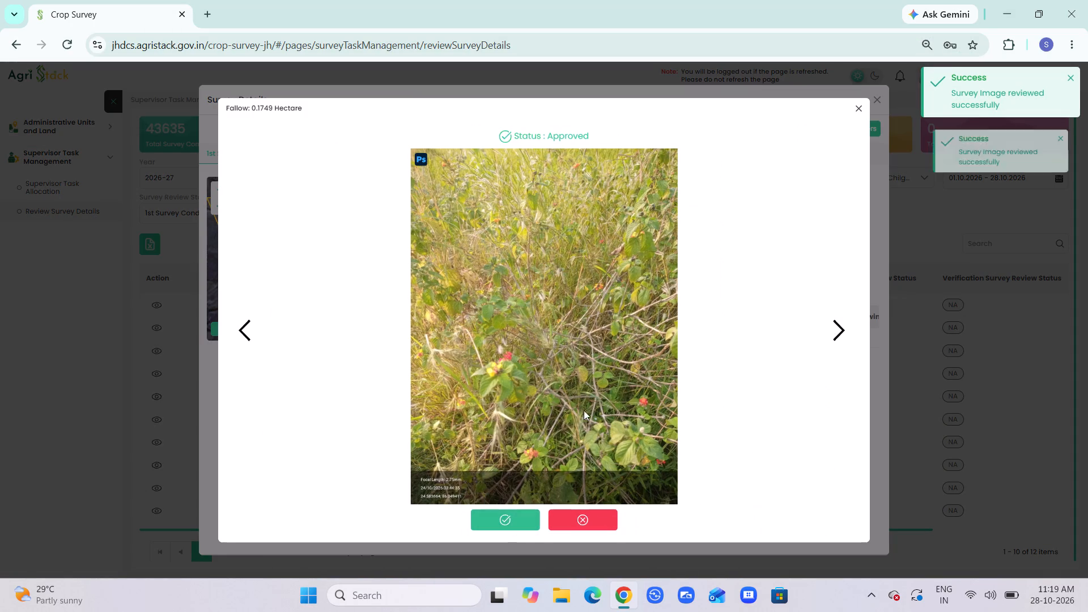
pyautogui.moveTo(616, 384); pyautogui.dragTo(572, 393)
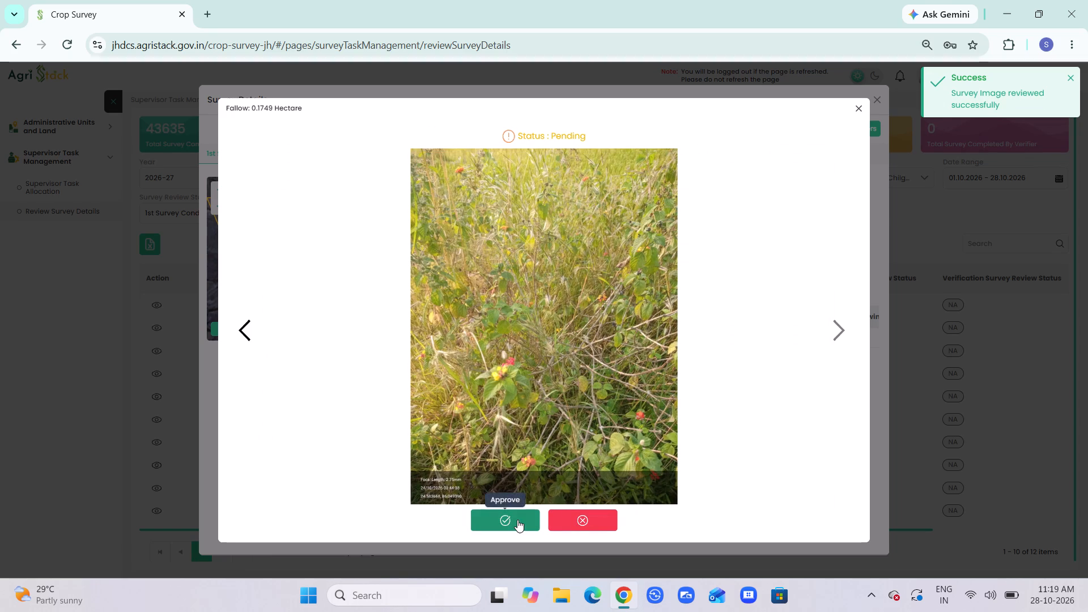
pyautogui.click(517, 520)
pyautogui.moveTo(616, 381); pyautogui.dragTo(588, 384)
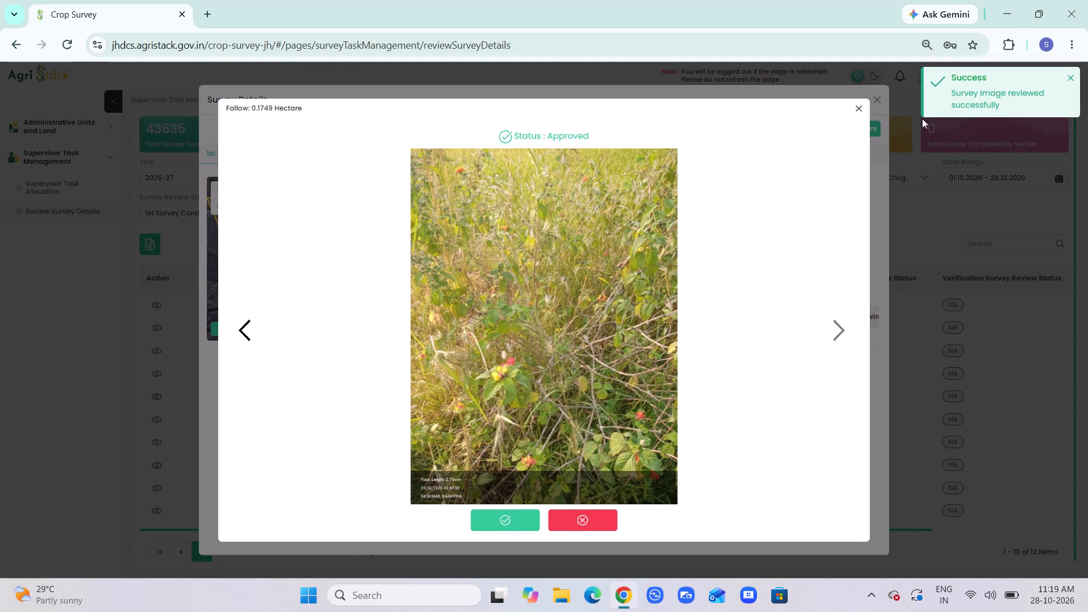
pyautogui.click(861, 106)
# Mark the 1st survey of survey number 228 as approved, save the review and close its details.
pyautogui.click(435, 373)
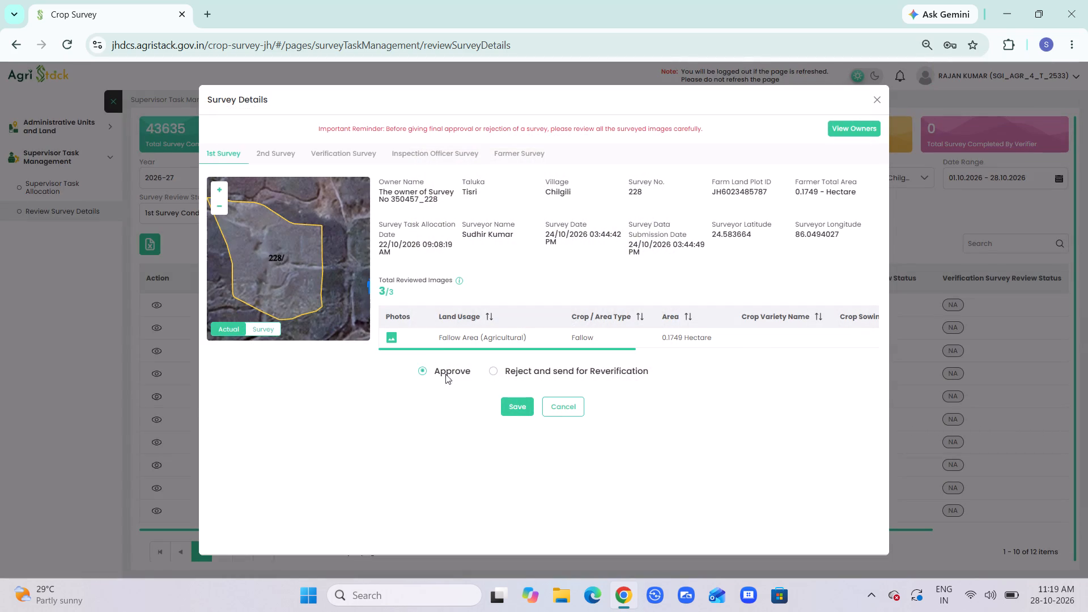
pyautogui.click(513, 405)
pyautogui.click(530, 342)
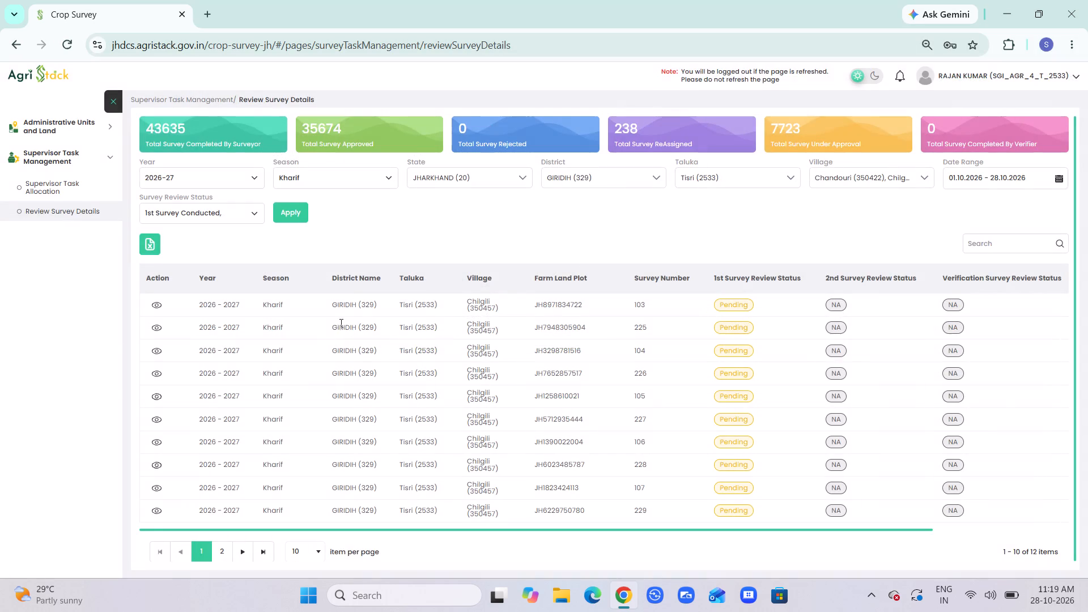
# Open the details of survey number 227 in Chilgili and approve all three photos of its fallow area.
pyautogui.click(157, 416)
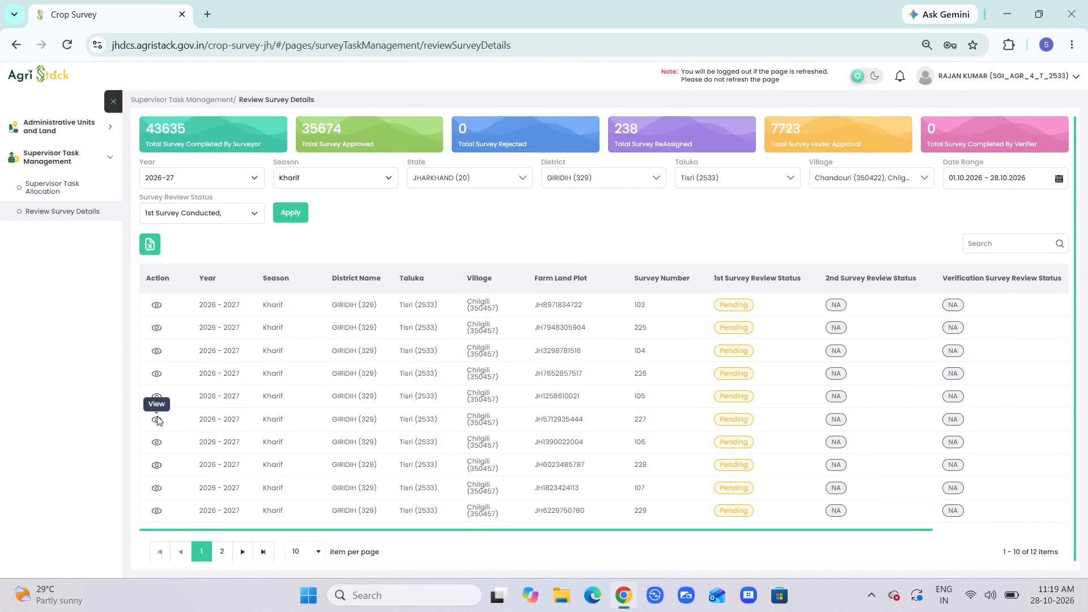
pyautogui.click(394, 333)
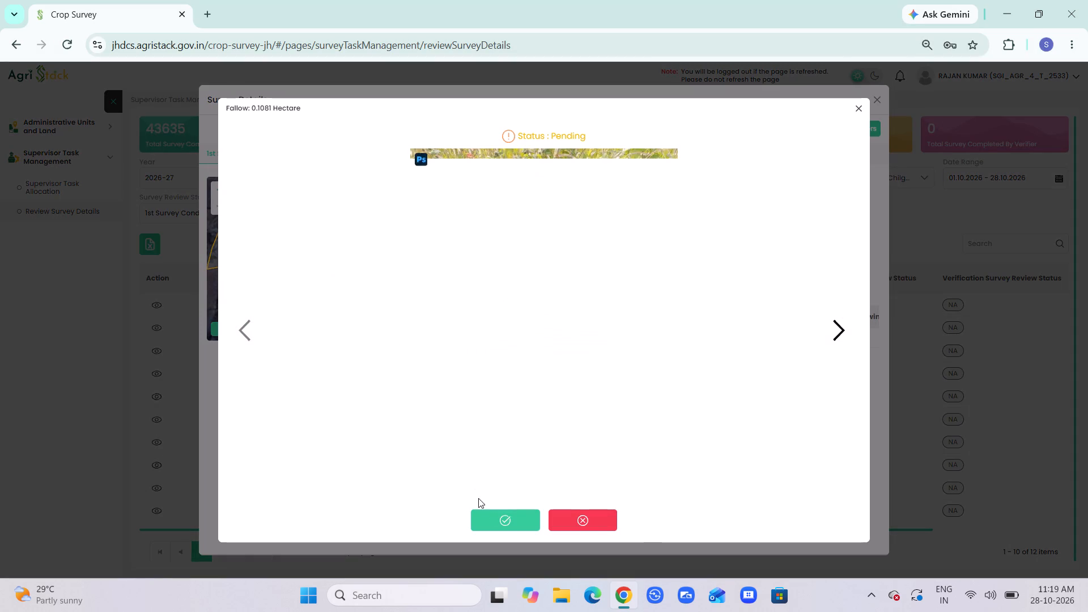
pyautogui.click(518, 513)
pyautogui.moveTo(625, 410); pyautogui.dragTo(542, 413)
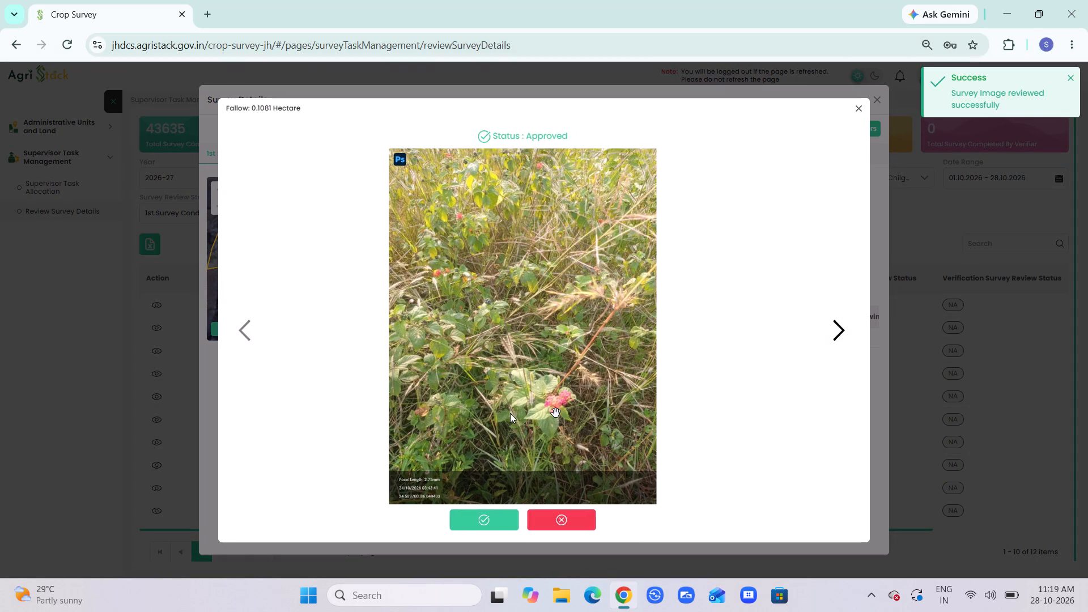
pyautogui.click(521, 513)
pyautogui.moveTo(640, 399); pyautogui.dragTo(630, 401)
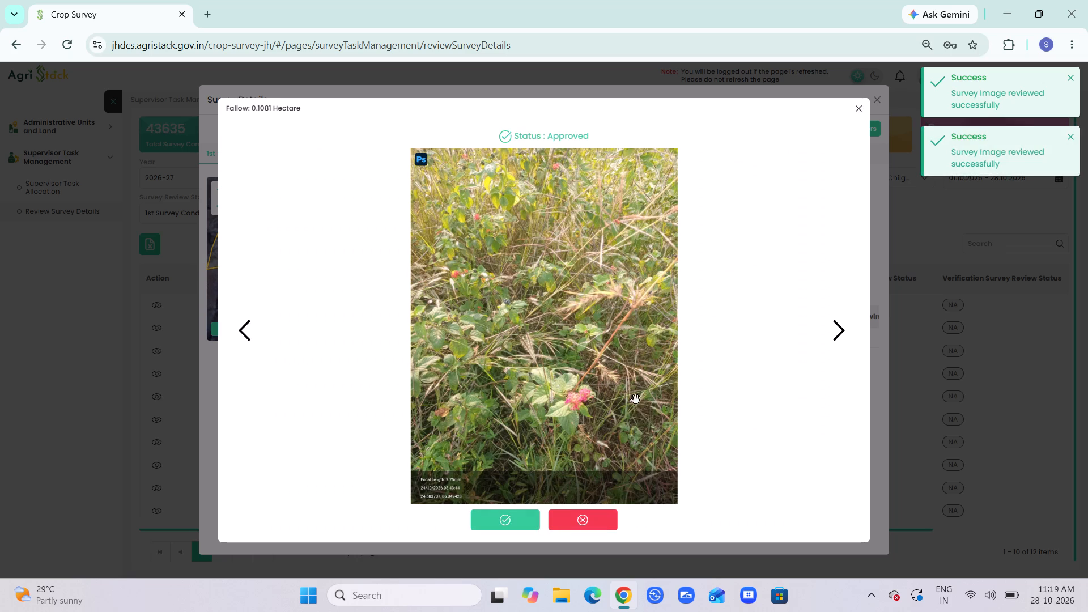
pyautogui.moveTo(630, 401); pyautogui.dragTo(614, 403)
pyautogui.click(516, 513)
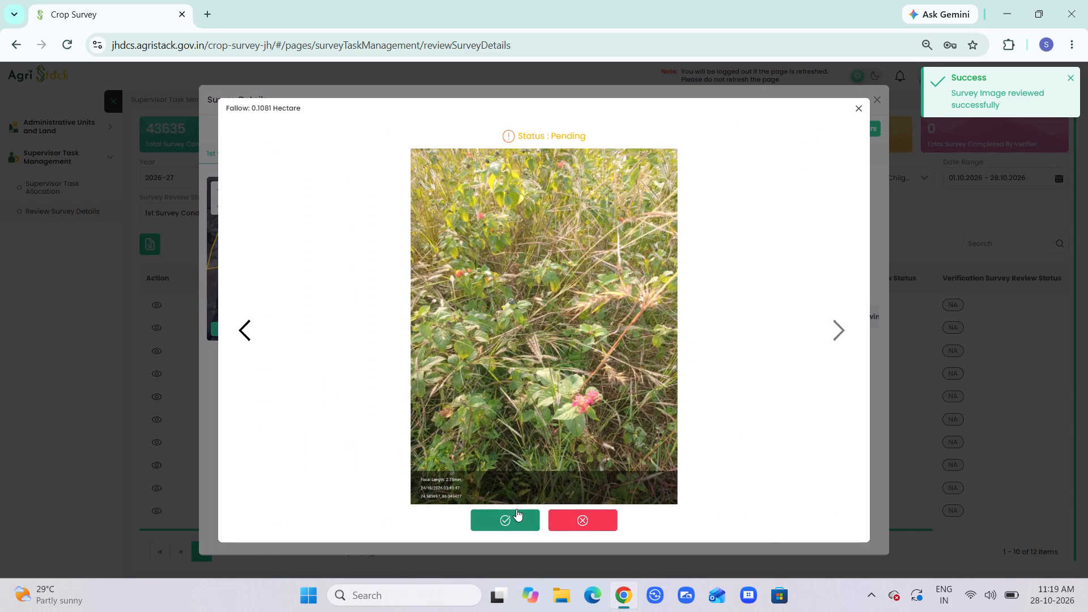
pyautogui.moveTo(636, 363); pyautogui.dragTo(583, 378)
pyautogui.click(860, 106)
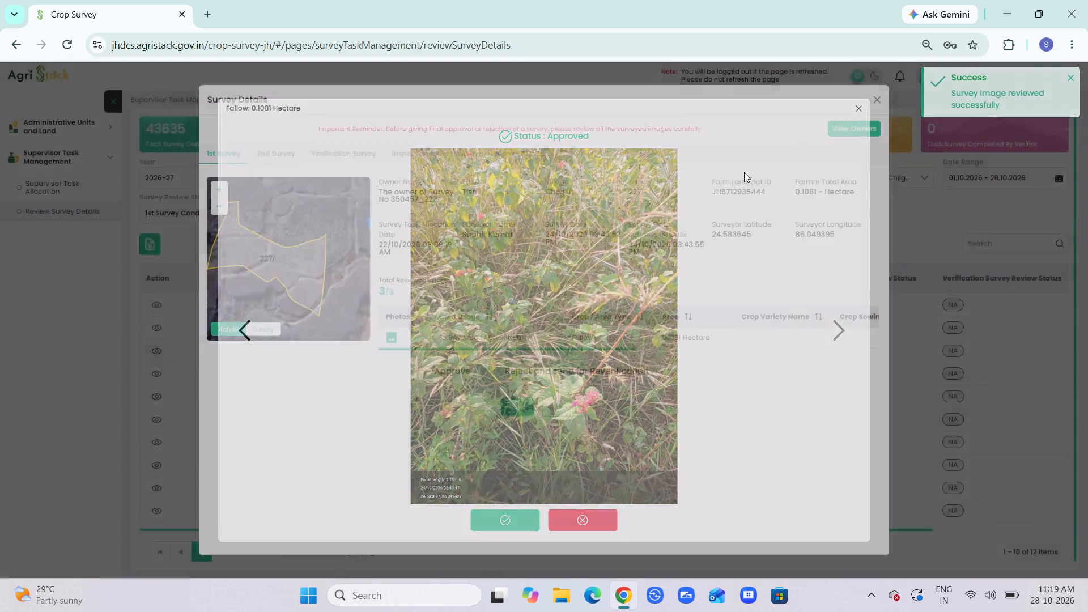
# Mark the 1st survey of survey number 227 as approved, save the review and close its details.
pyautogui.click(450, 372)
pyautogui.click(520, 409)
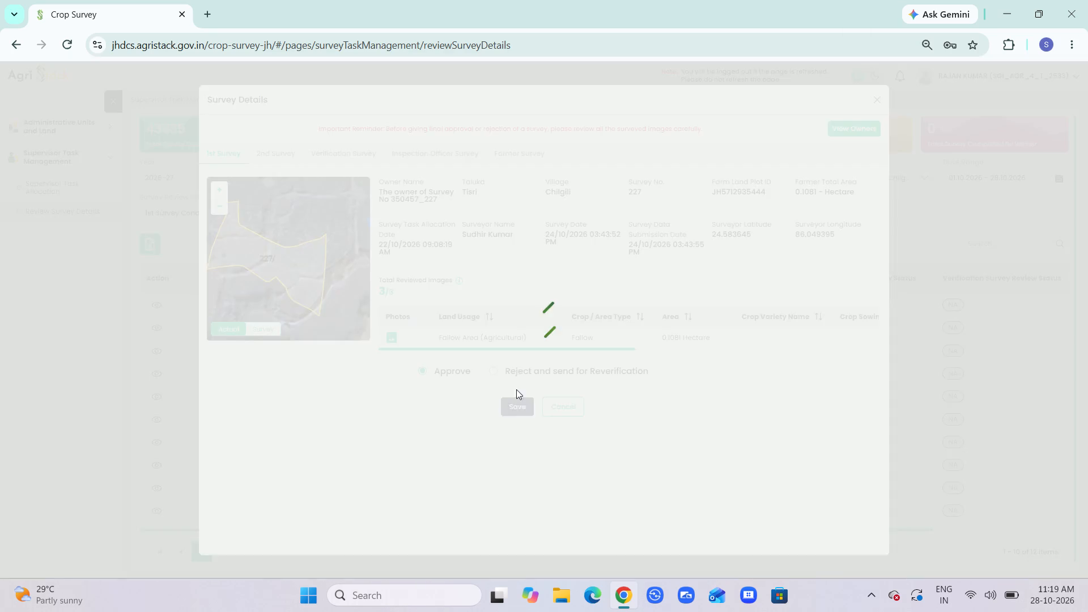
pyautogui.click(534, 351)
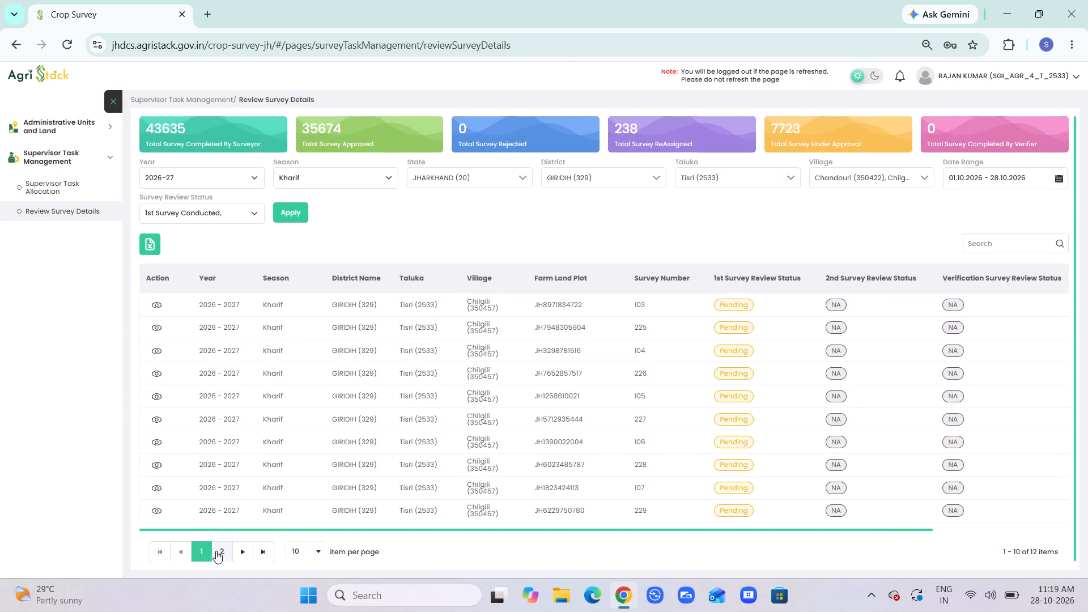
# On page 2 of the survey list, open survey number 108 in Chilgili and approve all three photos of its fallow area.
pyautogui.click(216, 551)
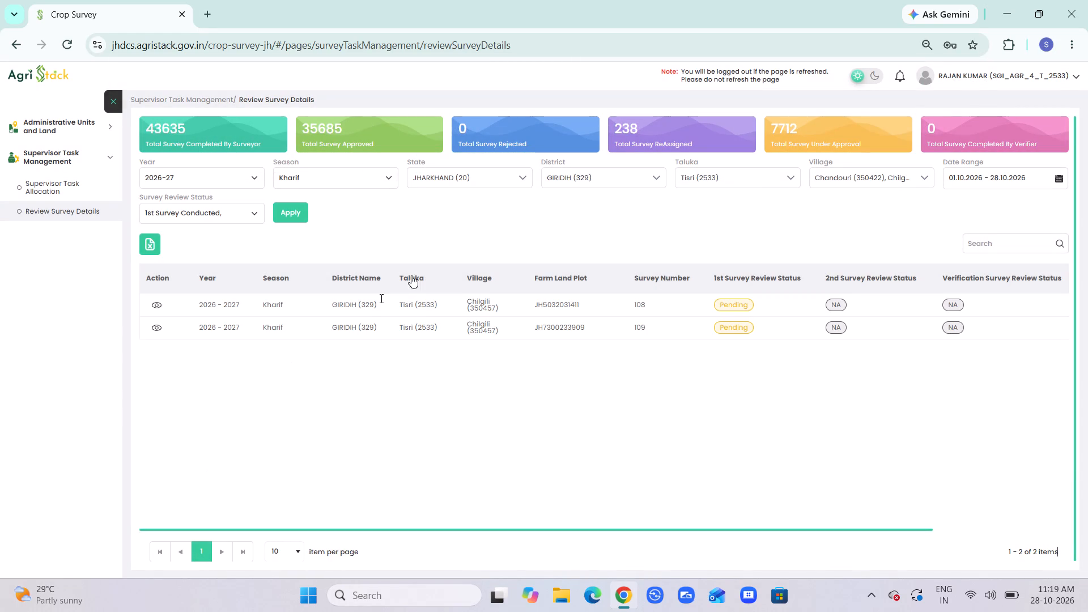
pyautogui.click(156, 304)
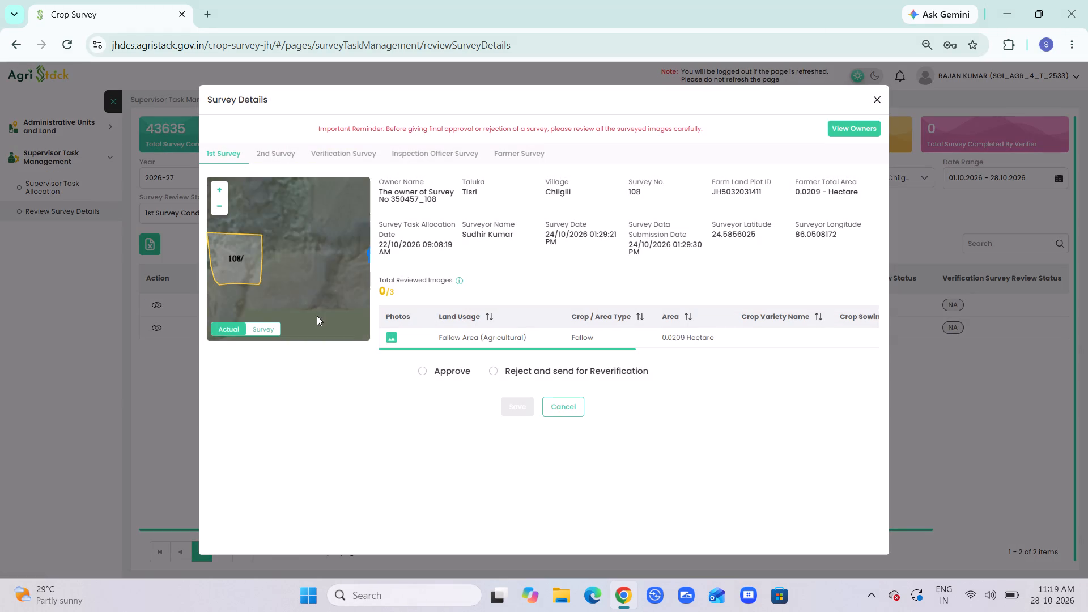
pyautogui.click(389, 335)
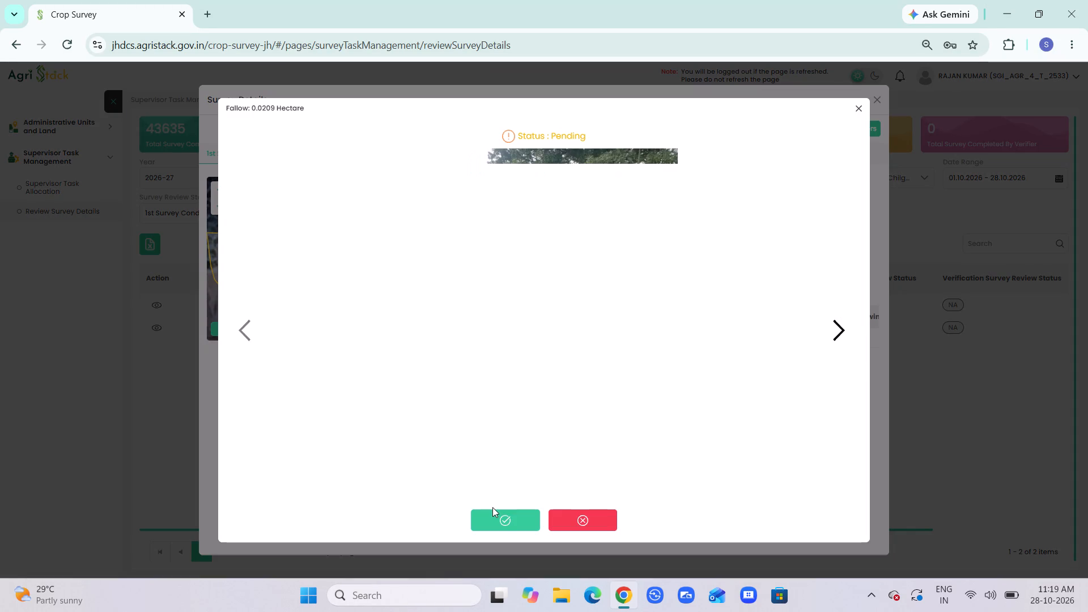
pyautogui.click(520, 518)
pyautogui.moveTo(617, 379); pyautogui.dragTo(572, 386)
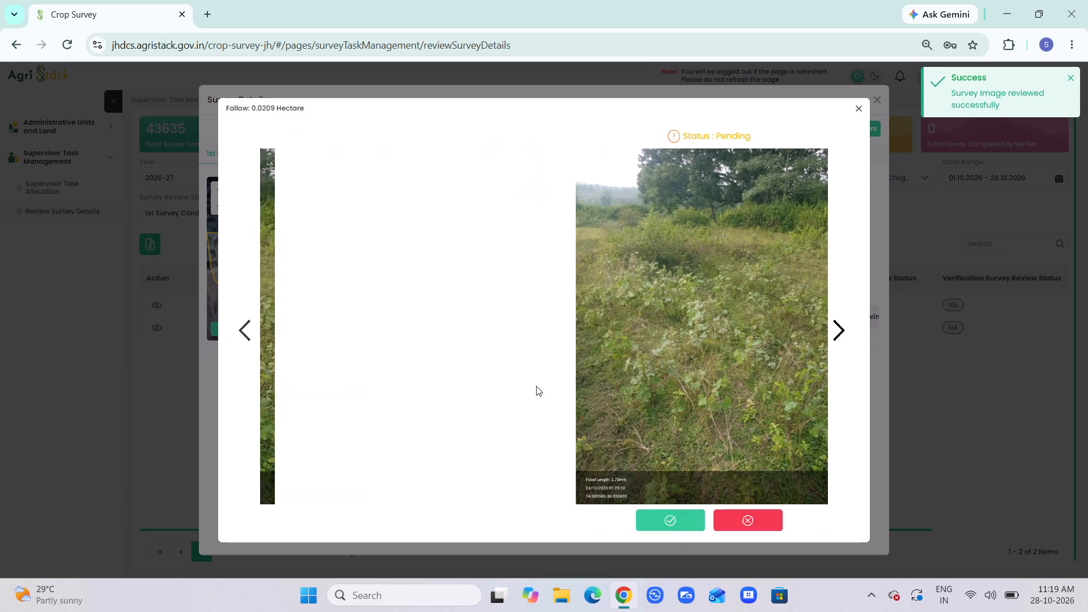
pyautogui.click(515, 519)
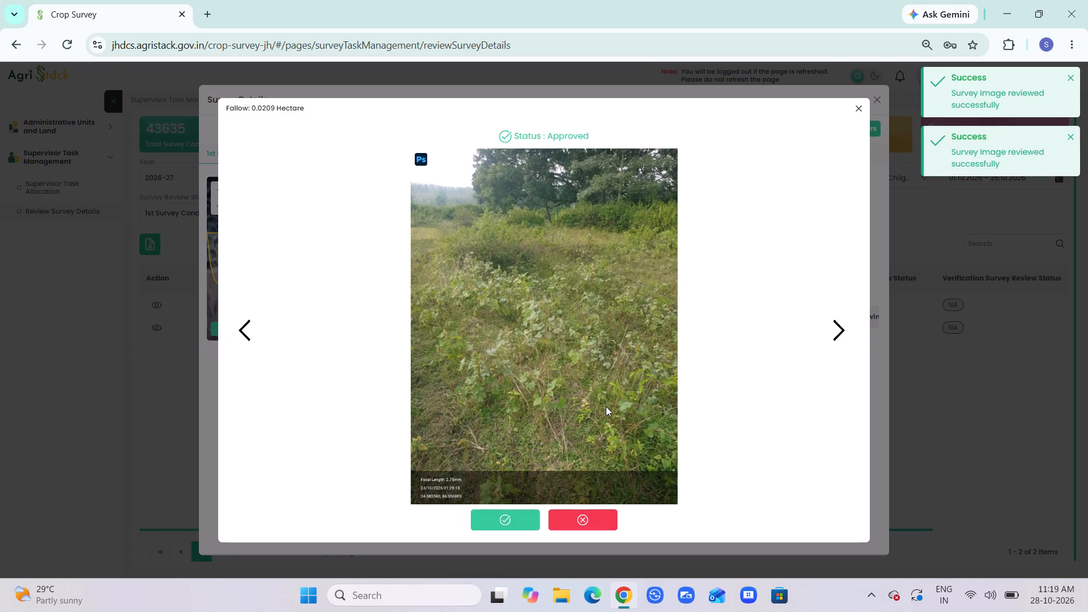
pyautogui.moveTo(608, 404); pyautogui.dragTo(592, 406)
pyautogui.click(508, 520)
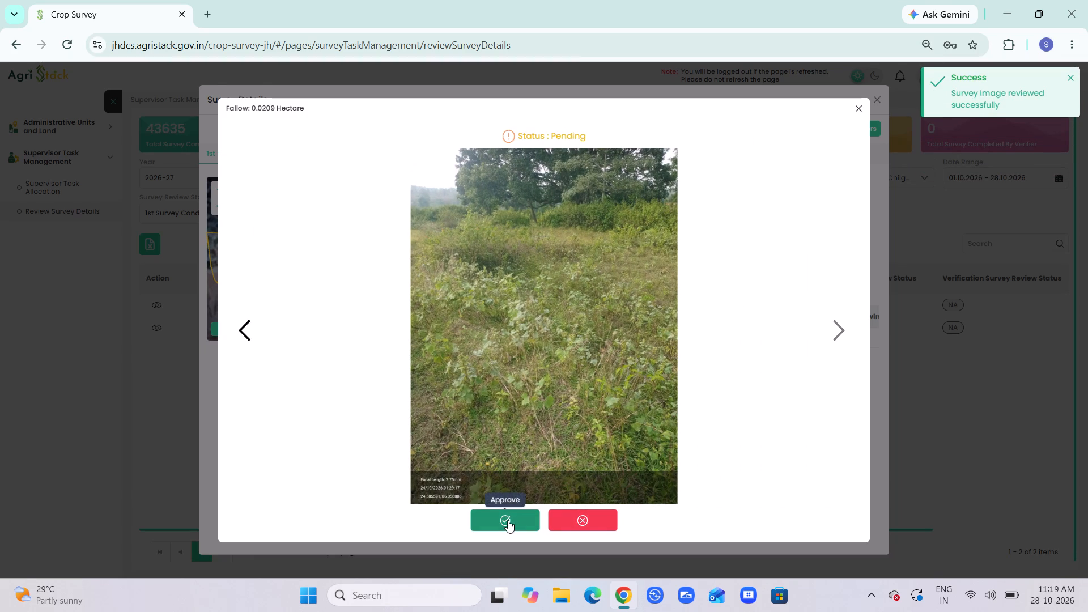
pyautogui.moveTo(586, 380); pyautogui.dragTo(576, 382)
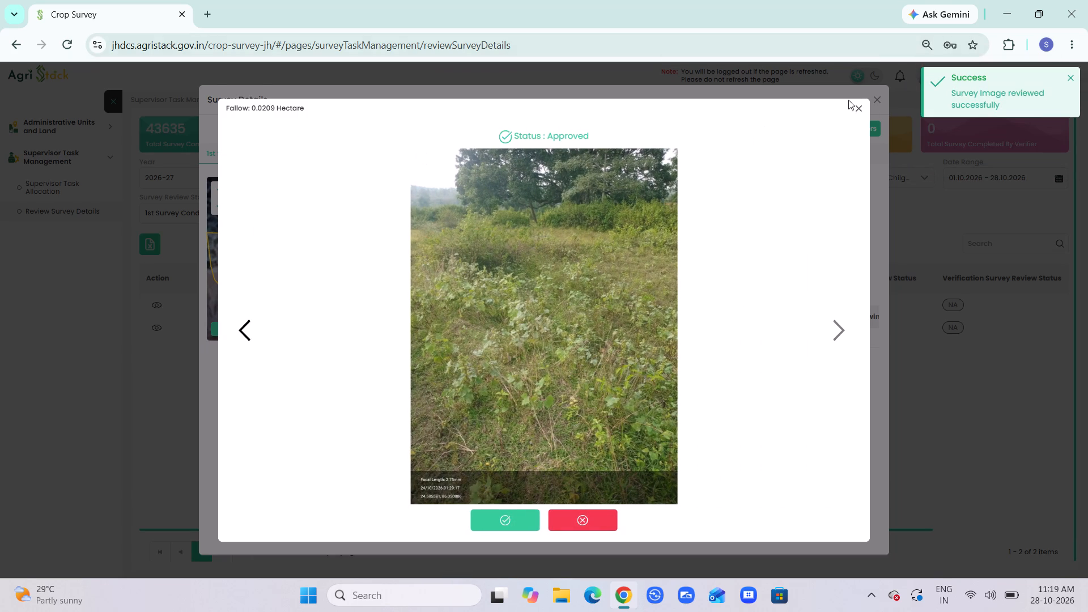
pyautogui.click(858, 107)
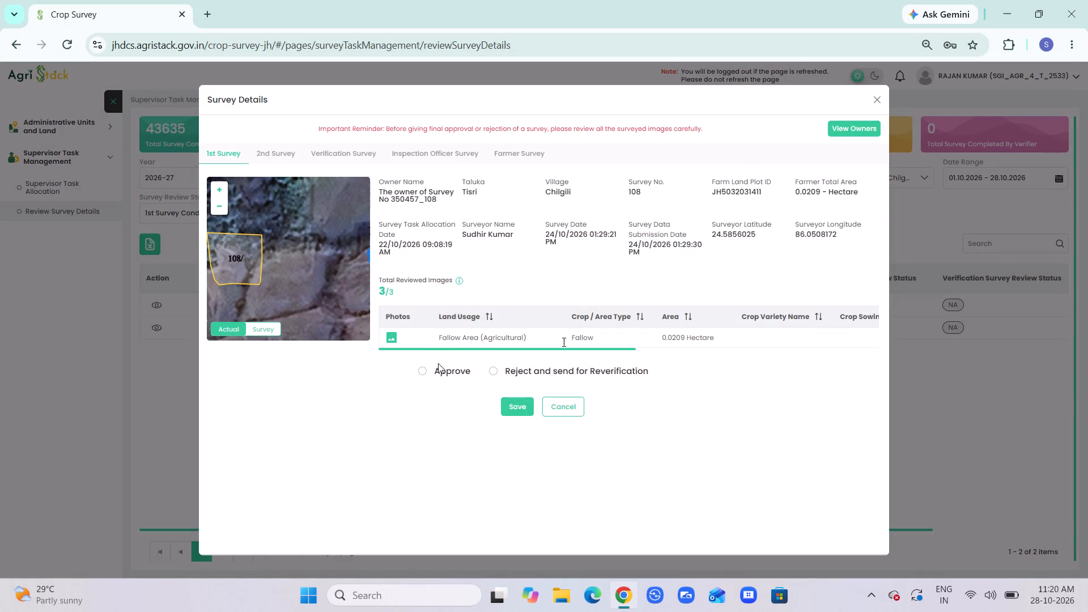
# Mark the 1st survey of survey number 108 as approved, save the review and close its details.
pyautogui.click(440, 372)
pyautogui.click(517, 409)
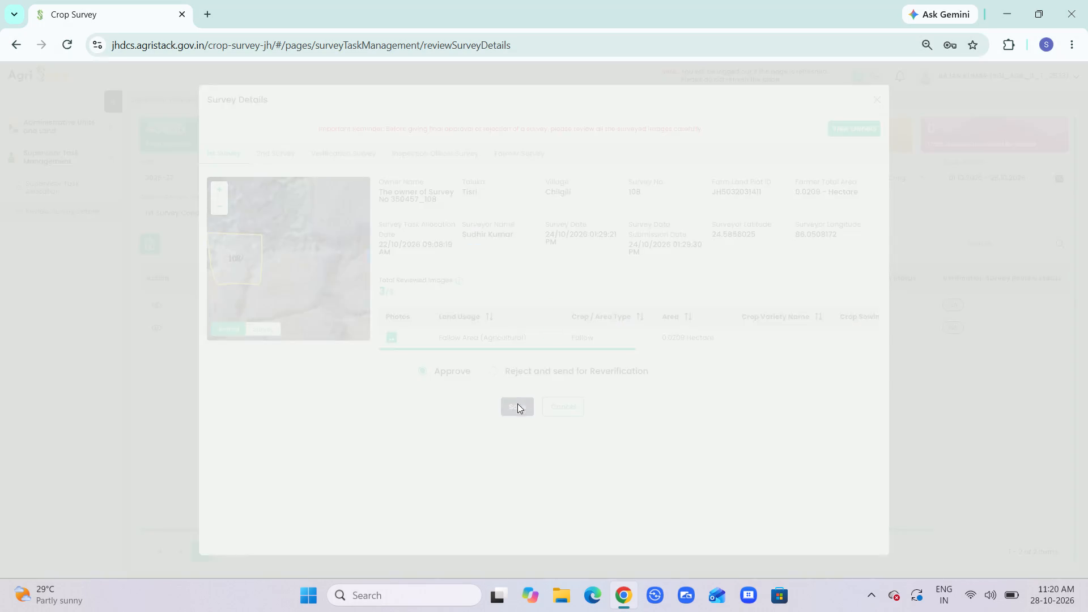
pyautogui.click(537, 345)
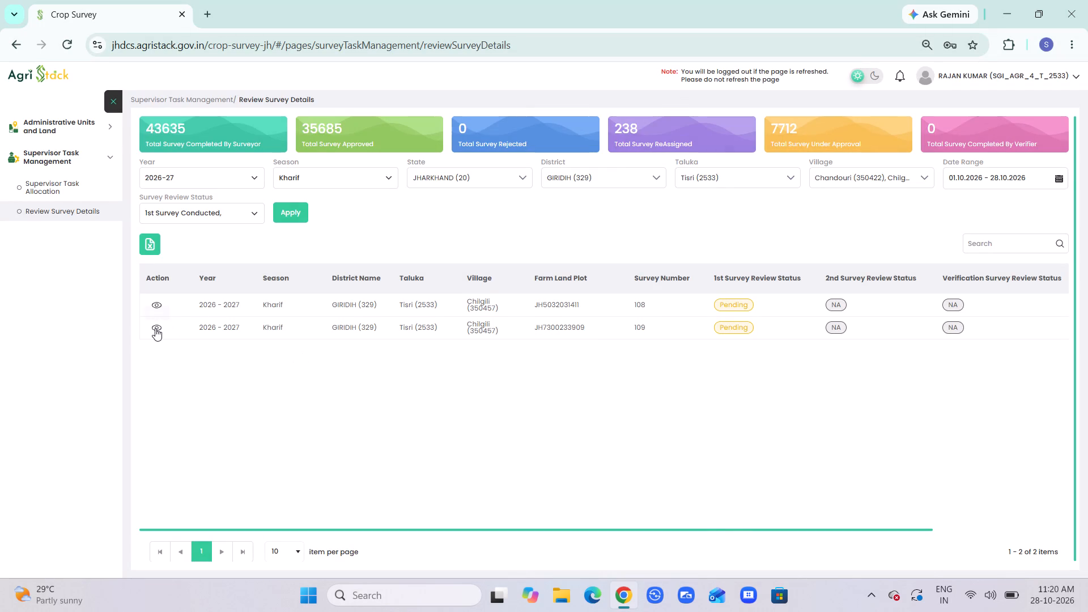
# Open the details of survey number 109 in Chilgili and approve all three photos of its fallow area.
pyautogui.click(154, 328)
pyautogui.click(392, 340)
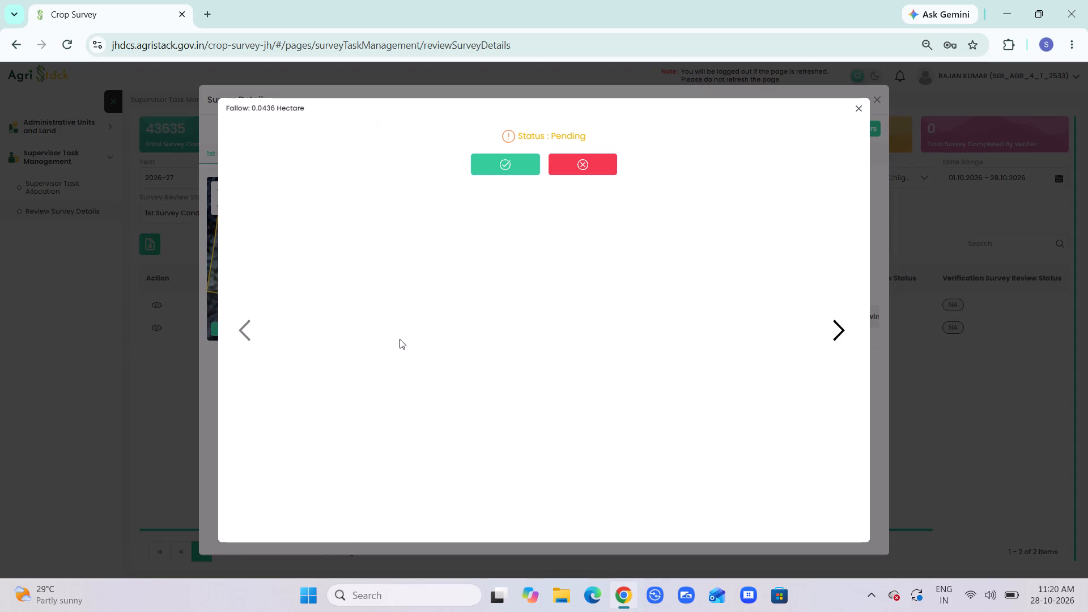
pyautogui.click(518, 521)
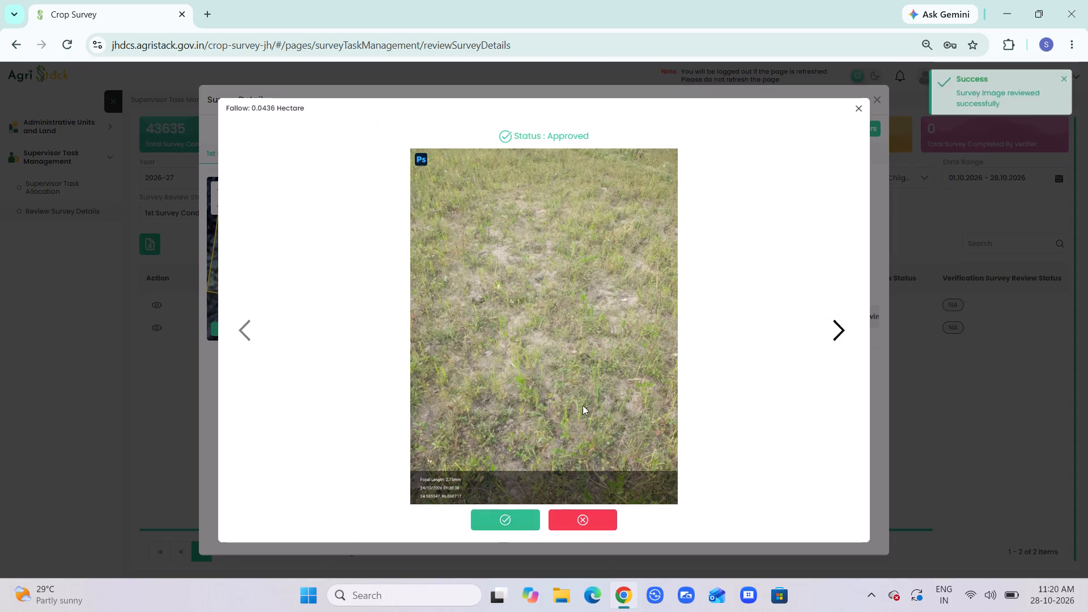
pyautogui.moveTo(599, 388); pyautogui.dragTo(554, 393)
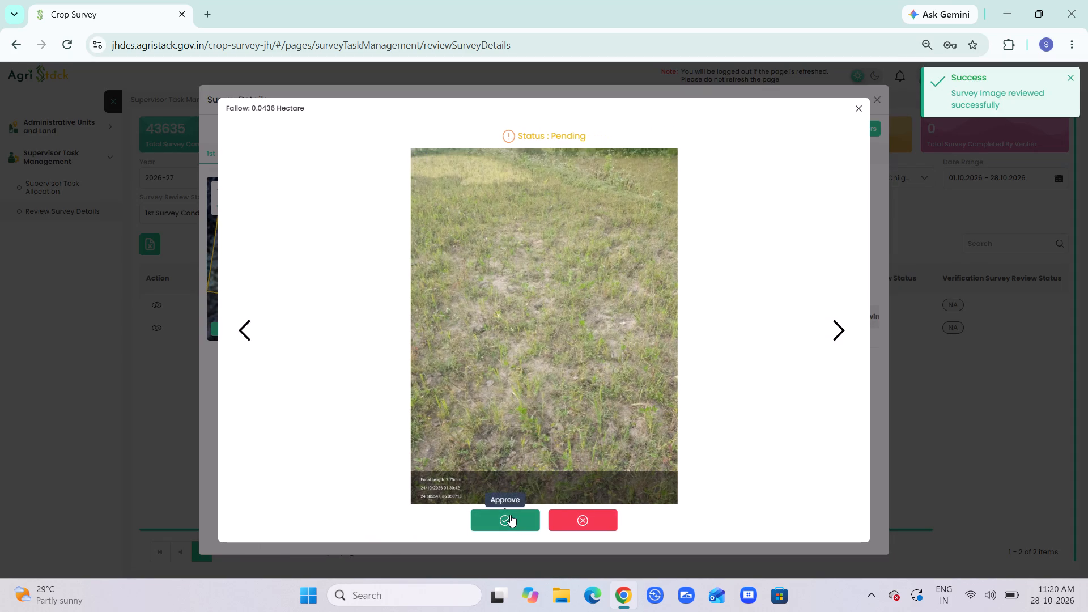
pyautogui.click(510, 515)
pyautogui.moveTo(554, 386); pyautogui.dragTo(521, 394)
pyautogui.click(516, 518)
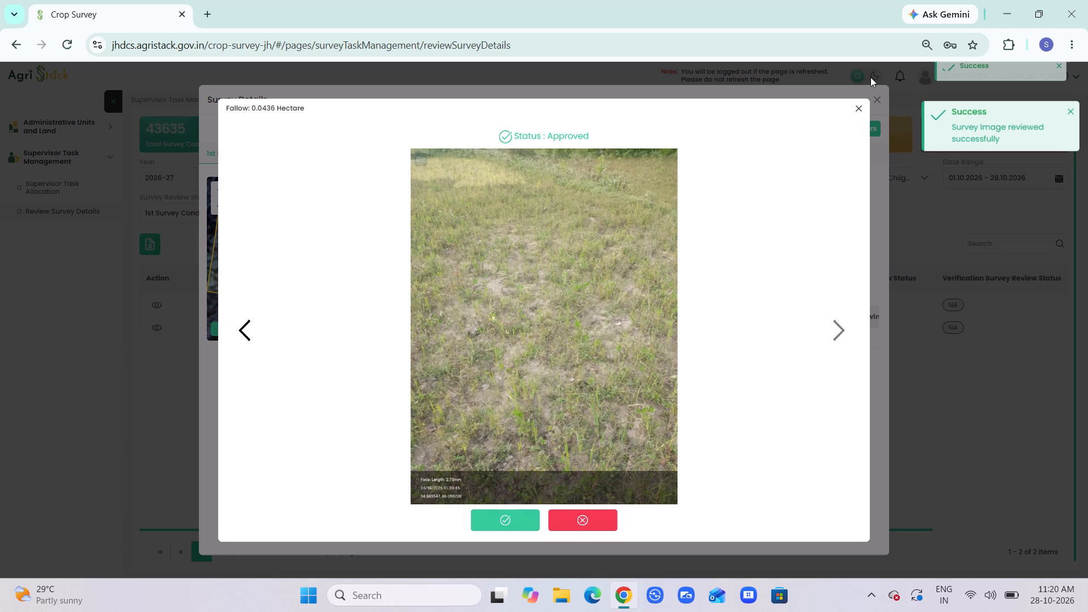
pyautogui.click(860, 108)
# Mark the 1st survey of survey number 109 as approved, save the review and close its details.
pyautogui.click(448, 372)
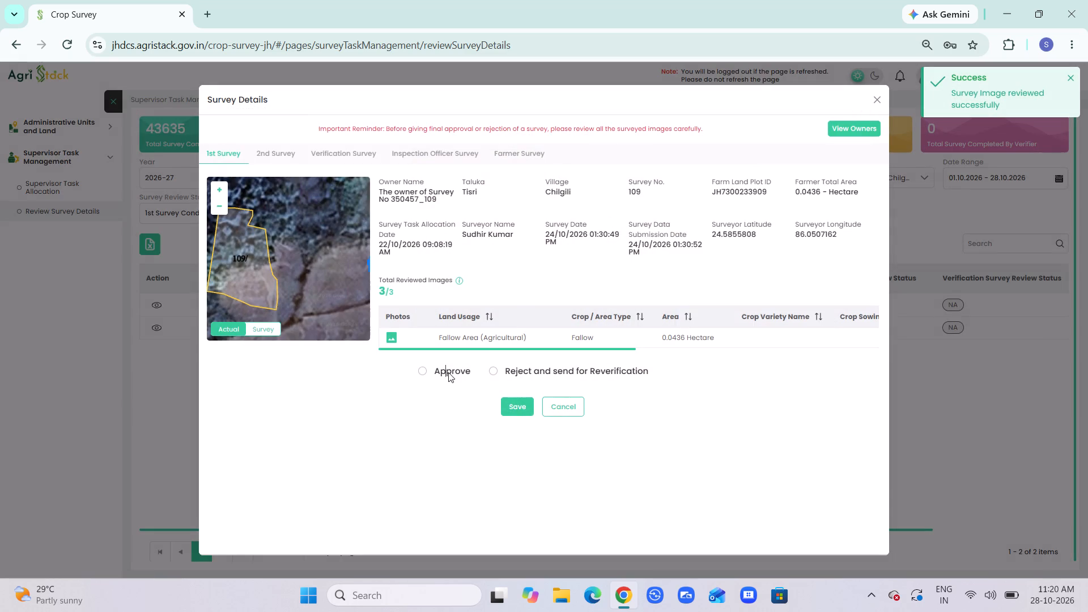
pyautogui.click(521, 407)
pyautogui.click(543, 349)
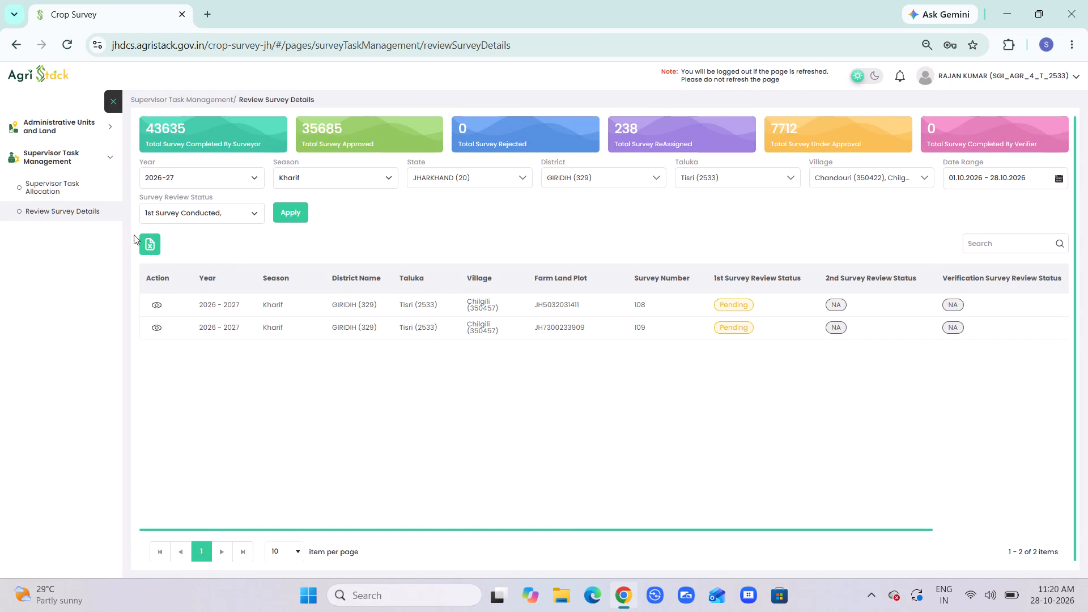
# Collapse the Supervisor Task Management group in the site navigation.
pyautogui.click(92, 164)
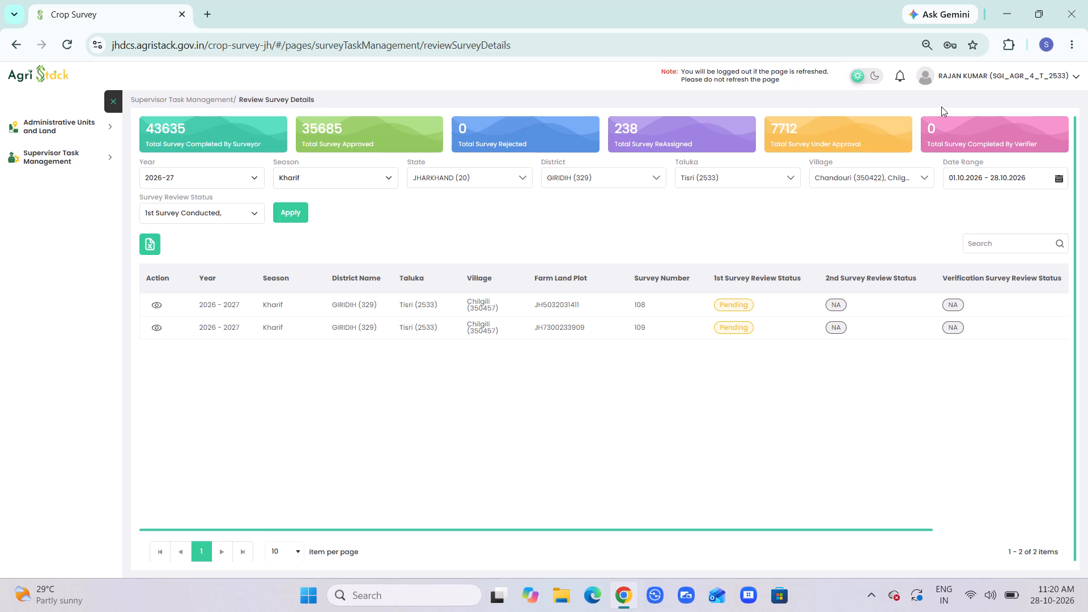
# Examine the summary figures for surveys completed by verifier, surveys completed by surveyor and surveys approved.
pyautogui.moveTo(937, 121); pyautogui.dragTo(930, 129)
pyautogui.moveTo(930, 129); pyautogui.dragTo(930, 129)
pyautogui.moveTo(936, 127); pyautogui.dragTo(947, 128)
pyautogui.moveTo(951, 128); pyautogui.dragTo(991, 127)
pyautogui.moveTo(991, 127); pyautogui.dragTo(1047, 130)
pyautogui.moveTo(215, 127); pyautogui.dragTo(130, 122)
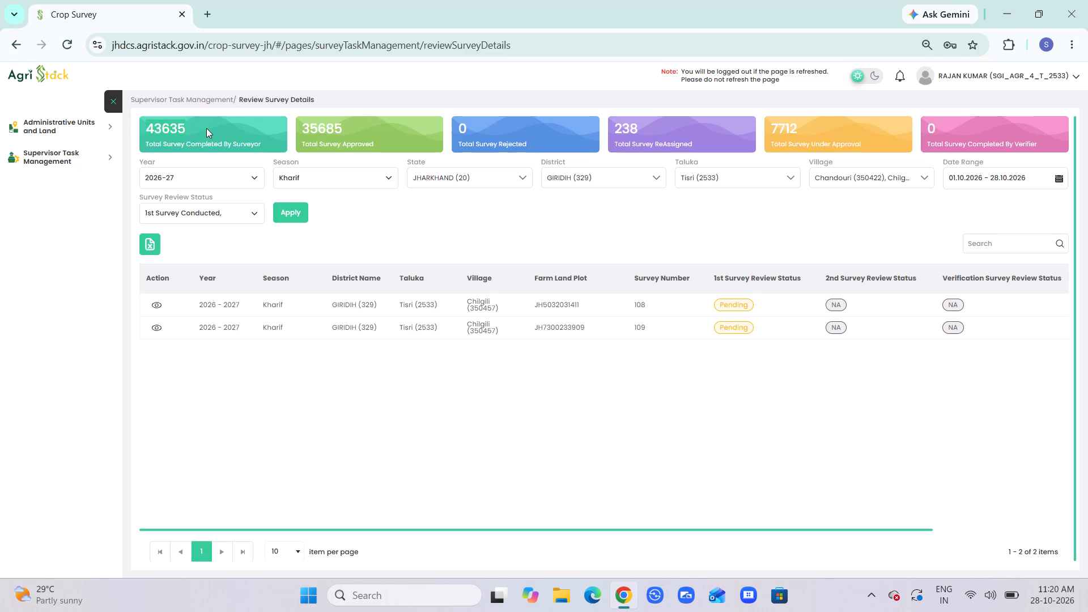
pyautogui.moveTo(211, 130); pyautogui.dragTo(280, 129)
pyautogui.moveTo(280, 127); pyautogui.dragTo(274, 124)
pyautogui.moveTo(193, 118); pyautogui.dragTo(256, 120)
pyautogui.click(256, 119)
pyautogui.click(189, 131)
pyautogui.moveTo(302, 127); pyautogui.dragTo(349, 133)
pyautogui.moveTo(352, 127); pyautogui.dragTo(414, 125)
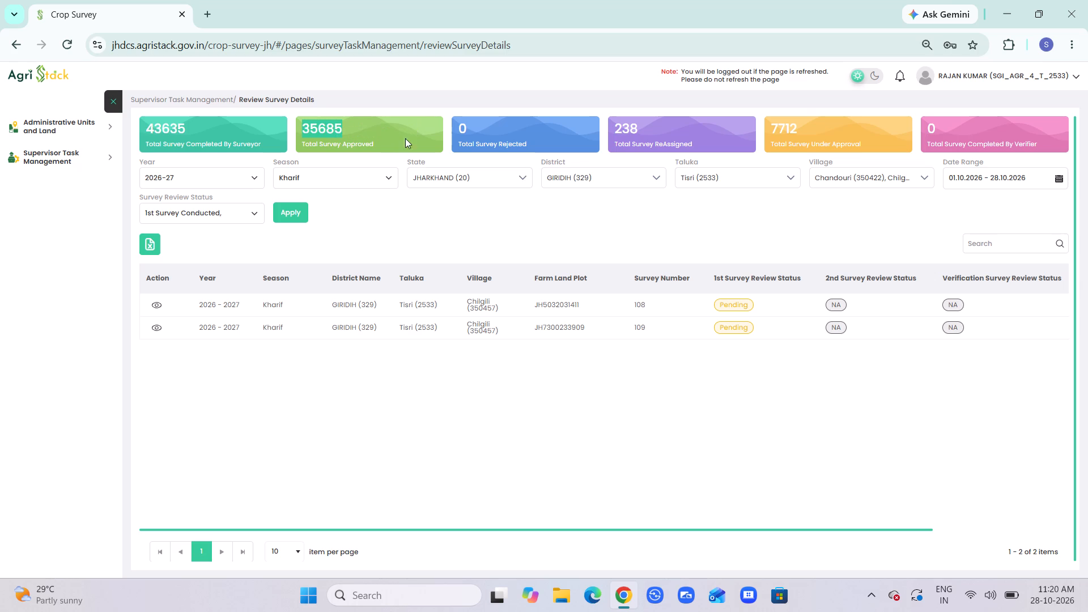
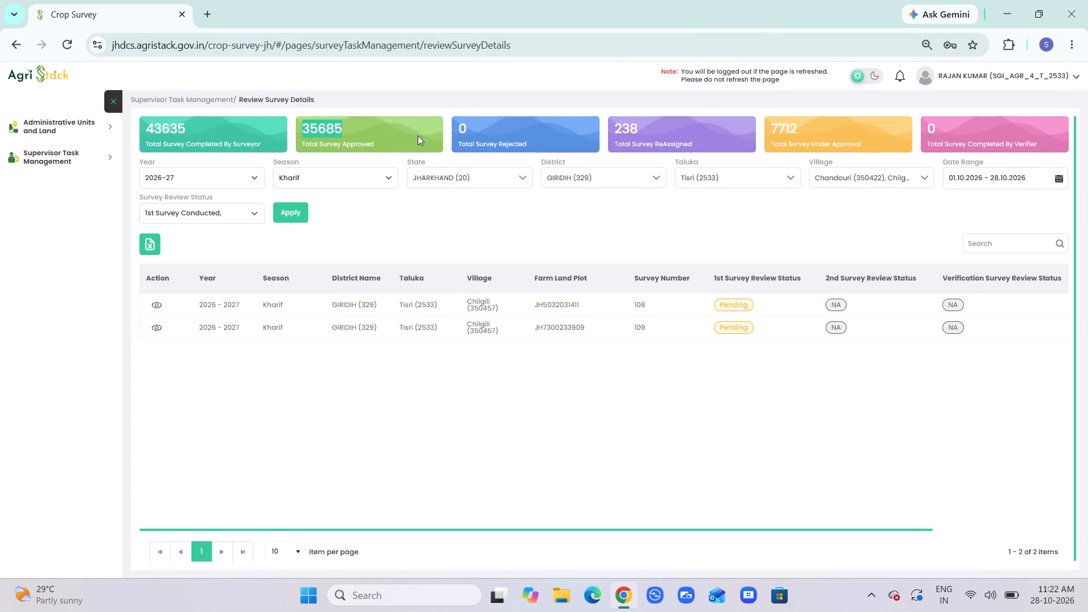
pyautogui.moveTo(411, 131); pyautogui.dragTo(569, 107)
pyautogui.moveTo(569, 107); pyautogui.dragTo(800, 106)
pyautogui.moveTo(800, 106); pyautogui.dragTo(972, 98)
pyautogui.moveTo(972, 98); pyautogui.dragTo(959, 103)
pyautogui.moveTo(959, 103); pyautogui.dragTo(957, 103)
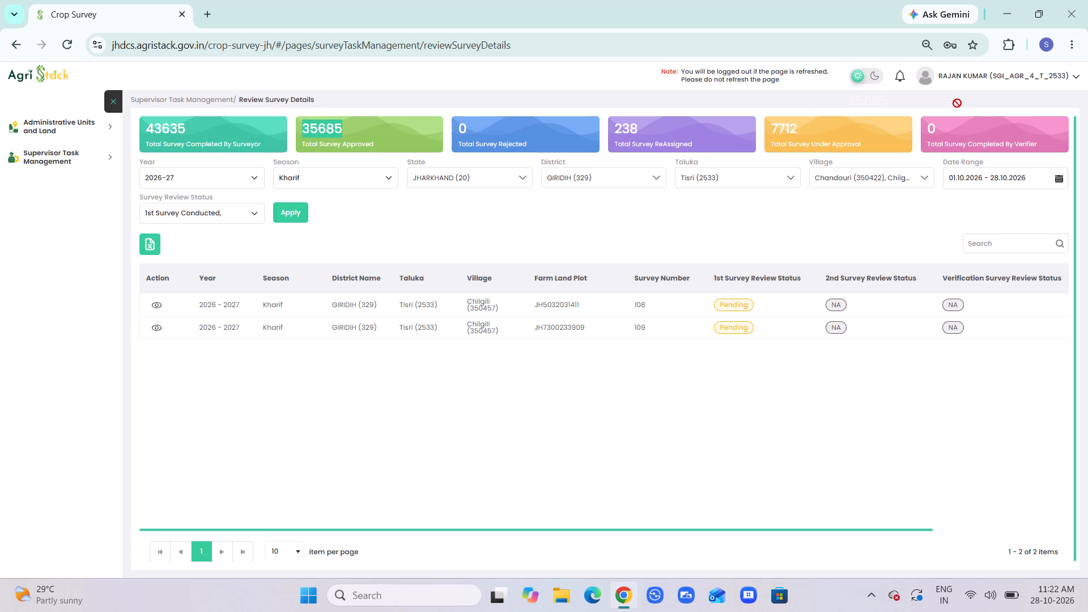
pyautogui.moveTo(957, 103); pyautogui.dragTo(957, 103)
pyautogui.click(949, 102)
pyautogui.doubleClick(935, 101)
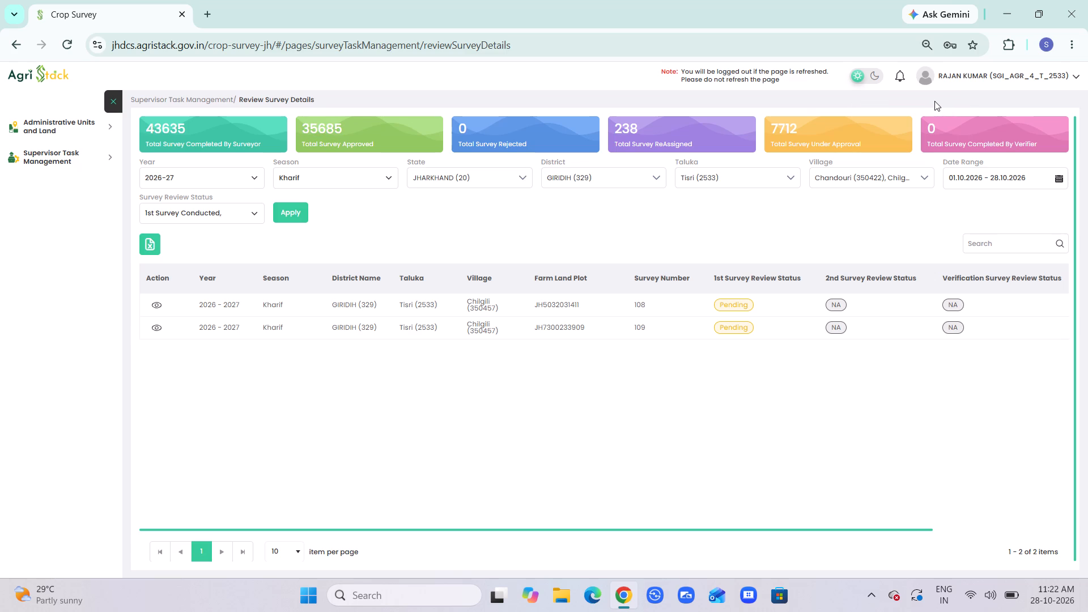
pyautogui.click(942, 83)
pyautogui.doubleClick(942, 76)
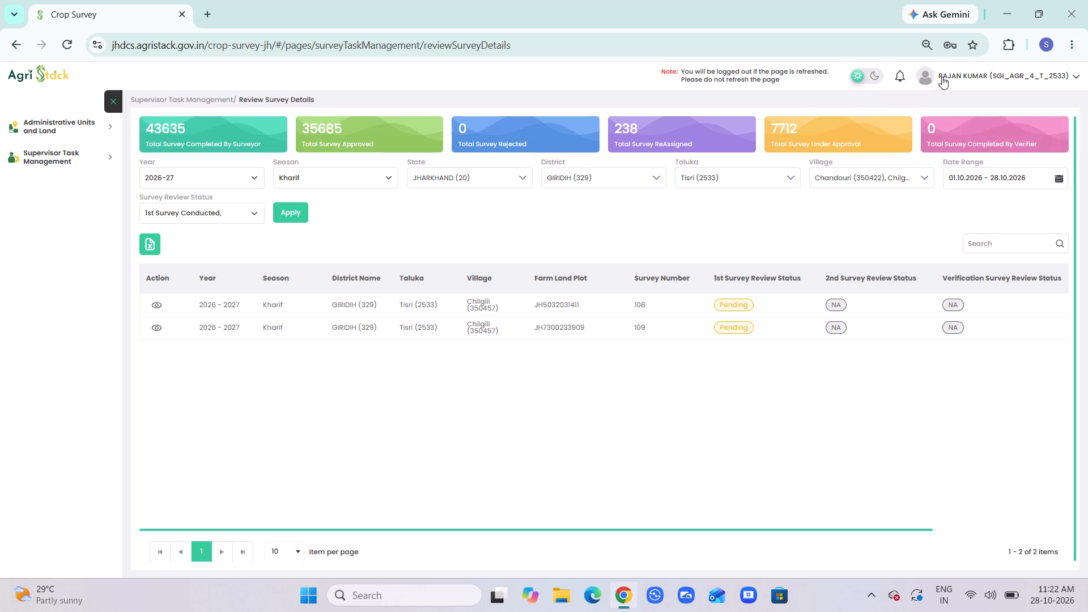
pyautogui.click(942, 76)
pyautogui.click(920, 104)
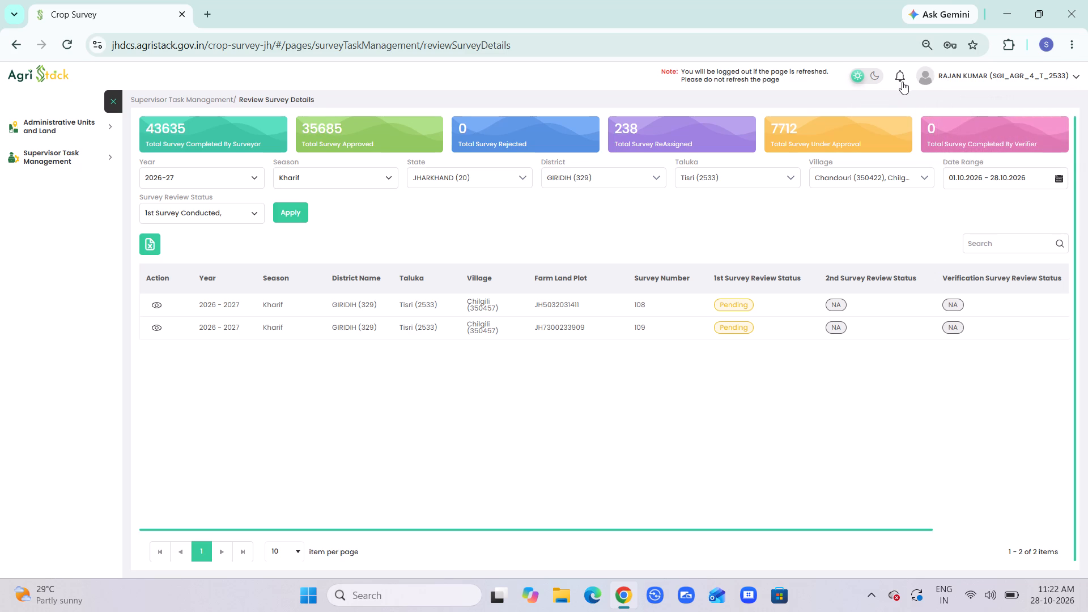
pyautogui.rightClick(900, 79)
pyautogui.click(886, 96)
# Open a new blank browser tab beside the Crop Survey page.
pyautogui.click(203, 7)
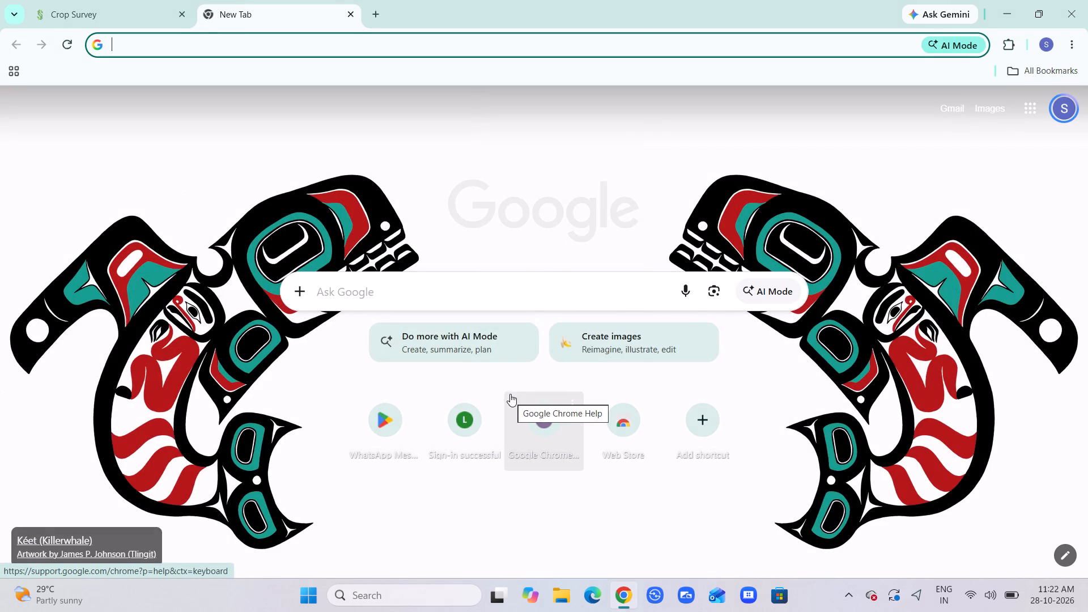
# Minimize the browser window and launch the Kuro application from the desktop.
pyautogui.click(1022, 1)
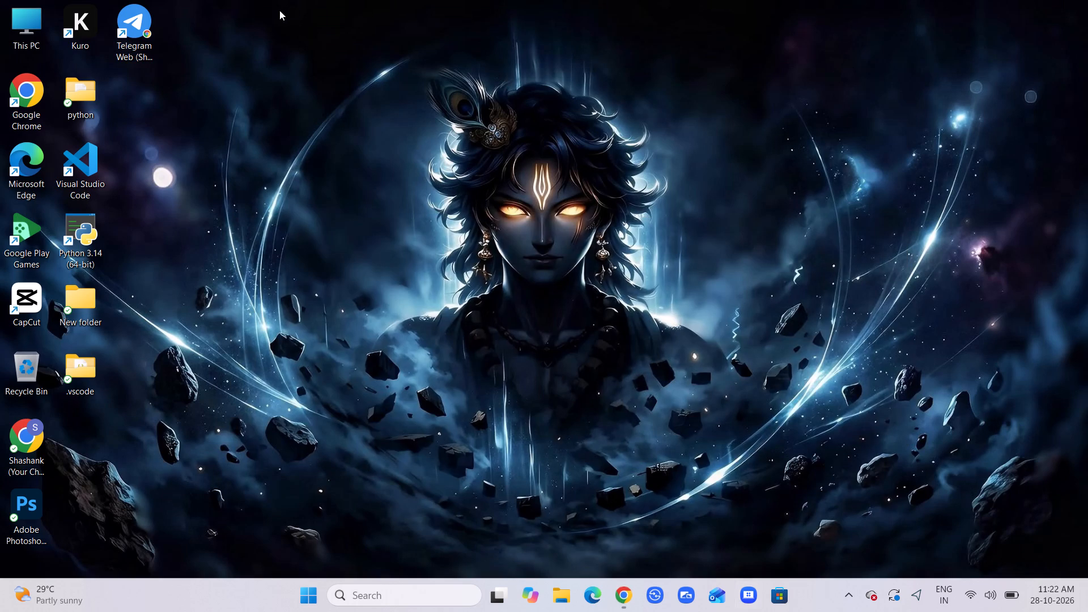
pyautogui.doubleClick(65, 18)
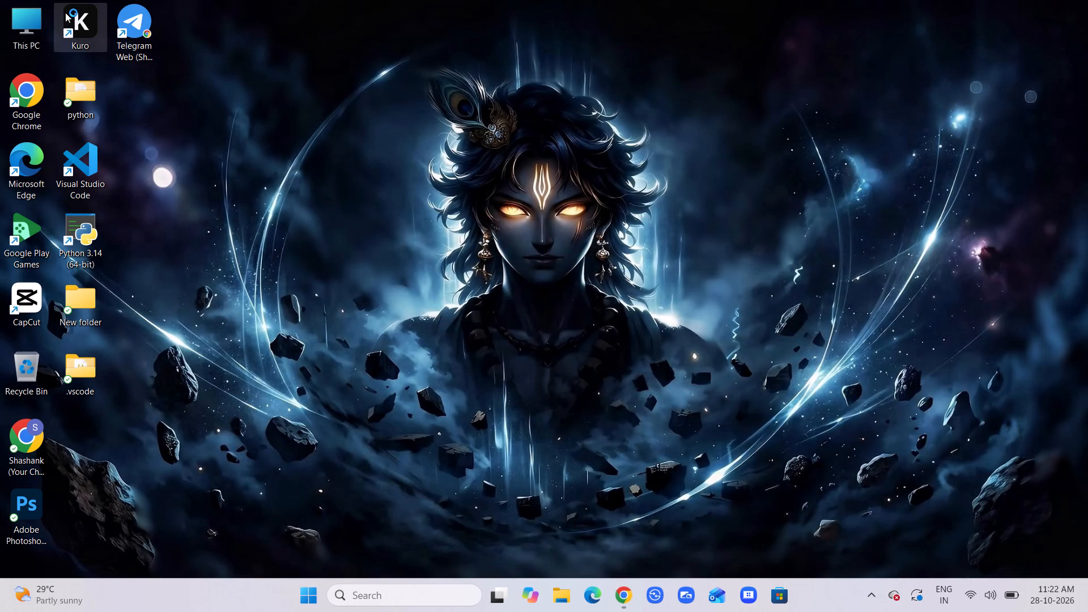